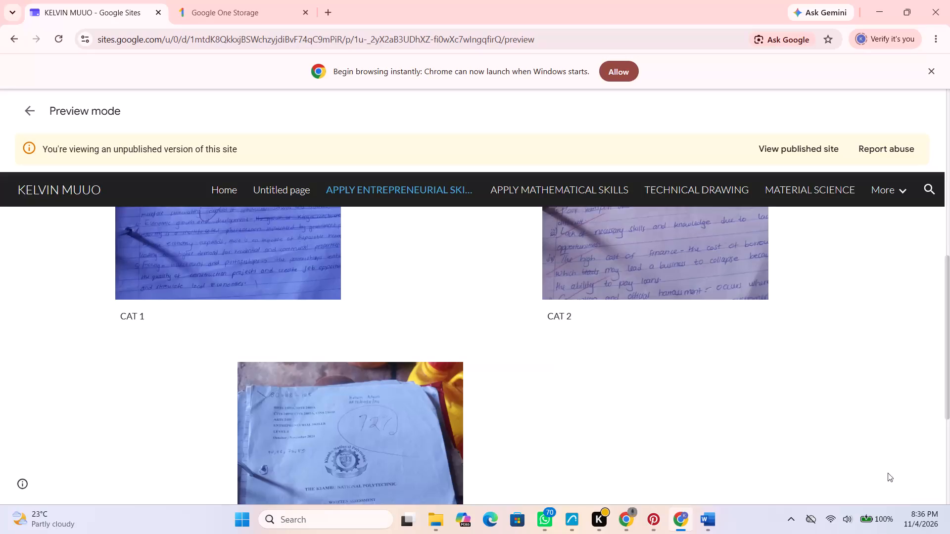
Look through the Apply Entrepreneurial Skills page and its CAT 1 and CAT 2 images in the site preview, then close the preview.
{"action": "scroll", "coordinate": [894, 472], "scroll_direction": "down", "scroll_amount": 7}
{"action": "scroll", "coordinate": [902, 475], "scroll_direction": "up", "scroll_amount": 4}
{"action": "scroll", "coordinate": [647, 420], "scroll_direction": "up", "scroll_amount": 4}
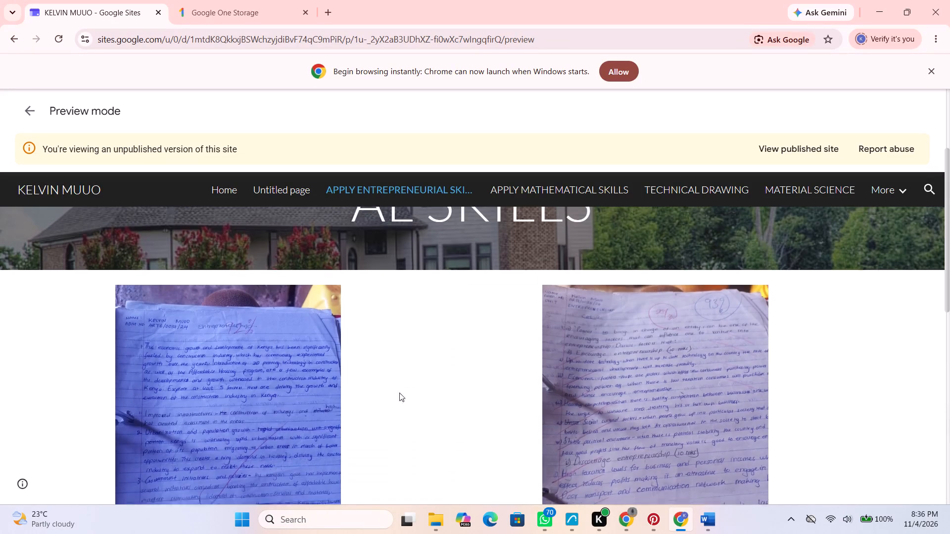
{"action": "scroll", "coordinate": [212, 361], "scroll_direction": "up", "scroll_amount": 3}
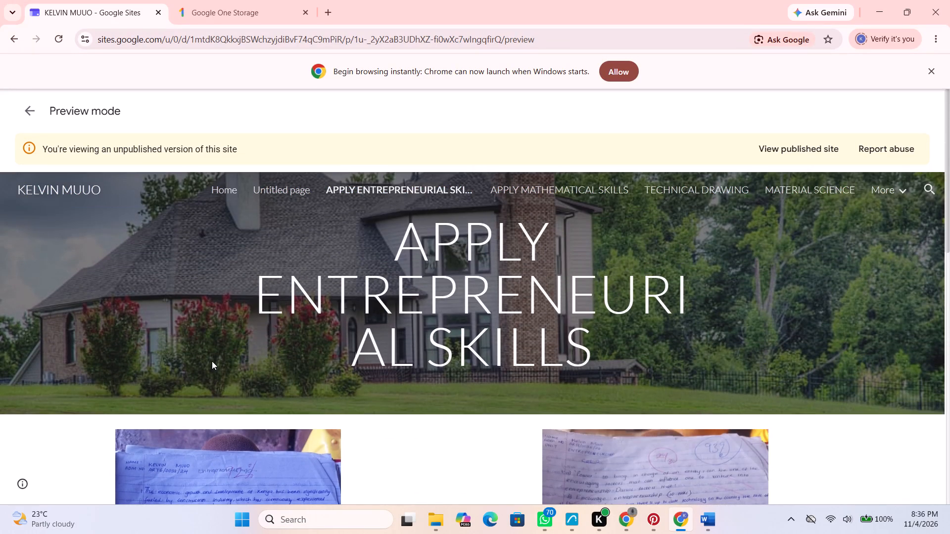
{"action": "scroll", "coordinate": [212, 361], "scroll_direction": "up", "scroll_amount": 4}
{"action": "scroll", "coordinate": [212, 361], "scroll_direction": "down", "scroll_amount": 4}
{"action": "scroll", "coordinate": [447, 352], "scroll_direction": "down", "scroll_amount": 4}
{"action": "scroll", "coordinate": [273, 324], "scroll_direction": "down", "scroll_amount": 3}
{"action": "scroll", "coordinate": [540, 324], "scroll_direction": "down", "scroll_amount": 4}
{"action": "left_click", "coordinate": [155, 13]}
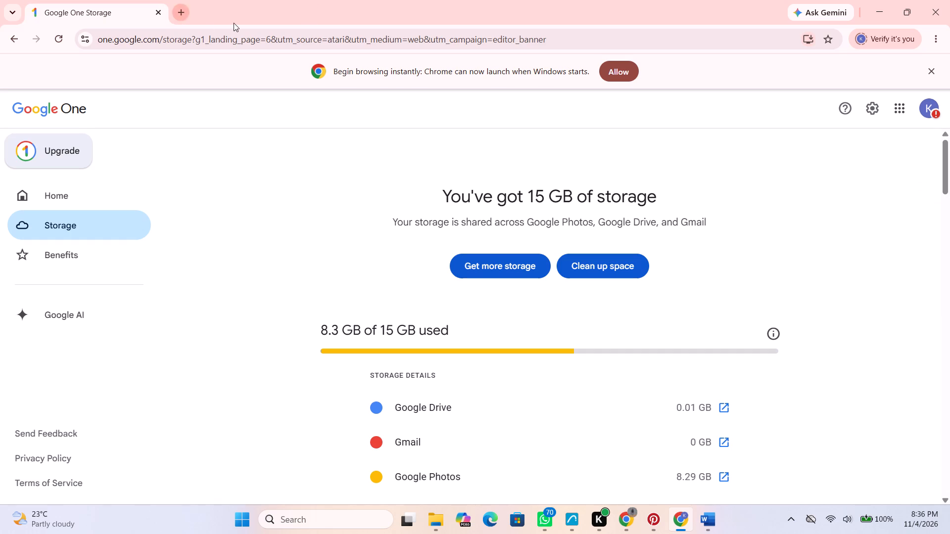
Load the published Alternative Building Technology page from the copied link in a new tab and open it for editing.
{"action": "left_click", "coordinate": [180, 12]}
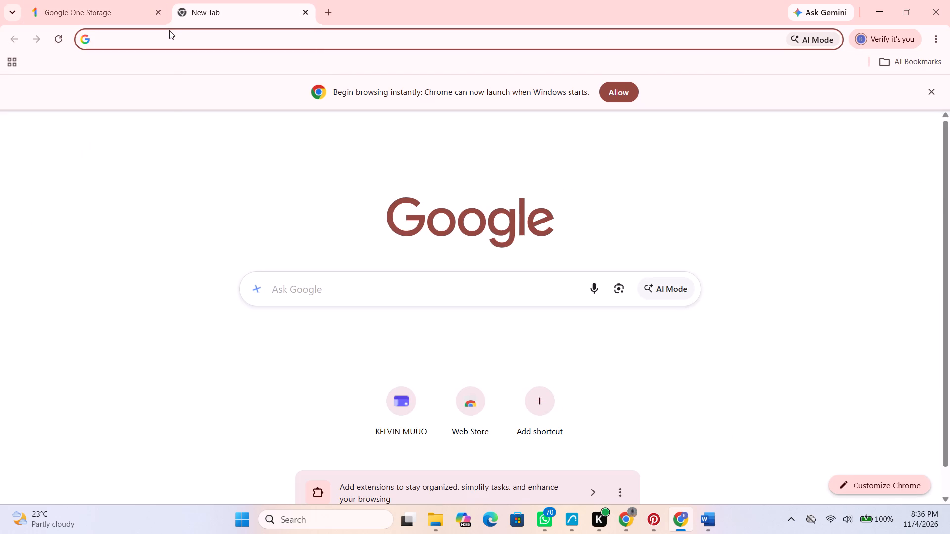
{"action": "key", "text": "ctrl+v"}
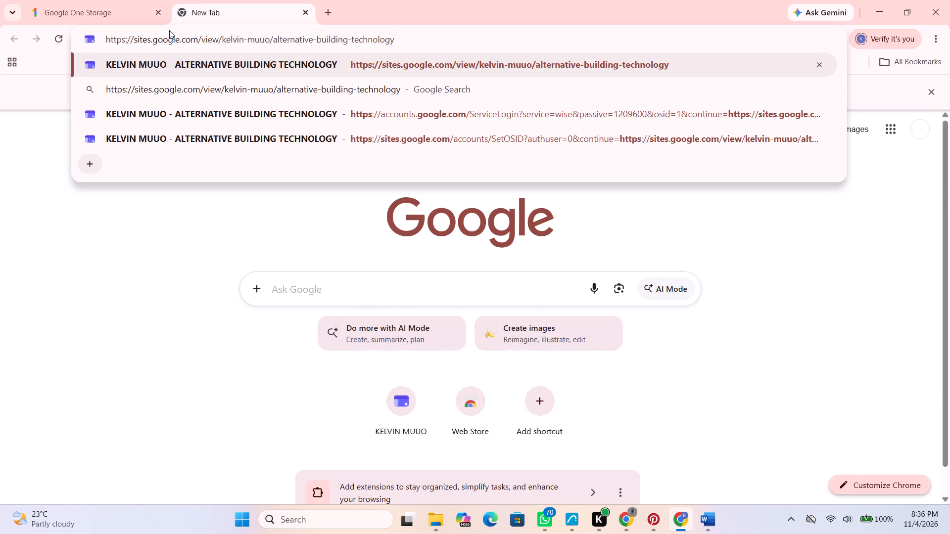
{"action": "key", "text": "Return"}
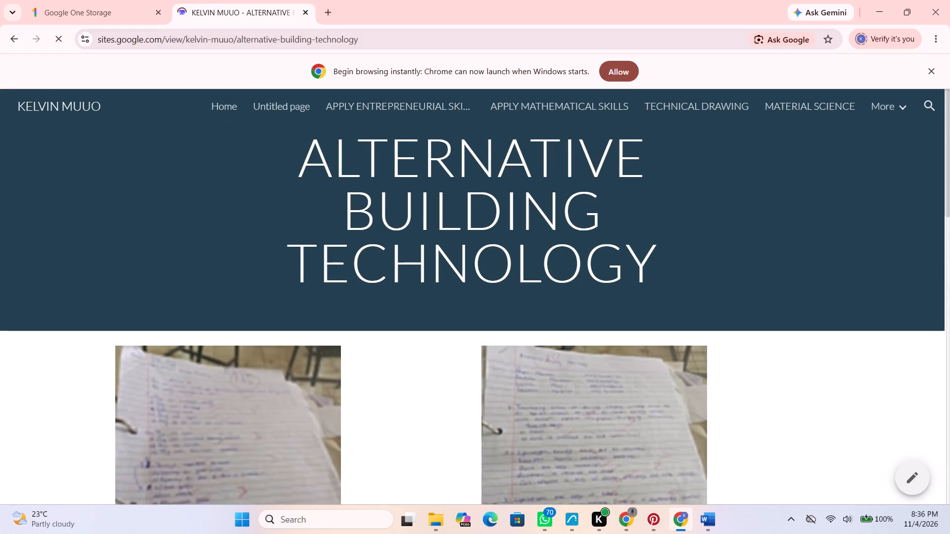
{"action": "left_click", "coordinate": [913, 476]}
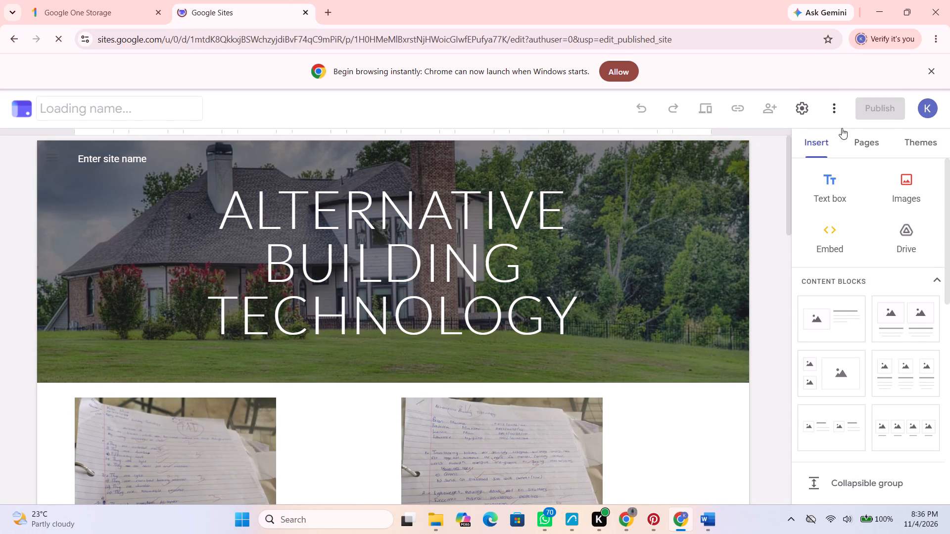
Bring up the site's list of pages, open the Untitled page and look over its content.
{"action": "left_click", "coordinate": [883, 143]}
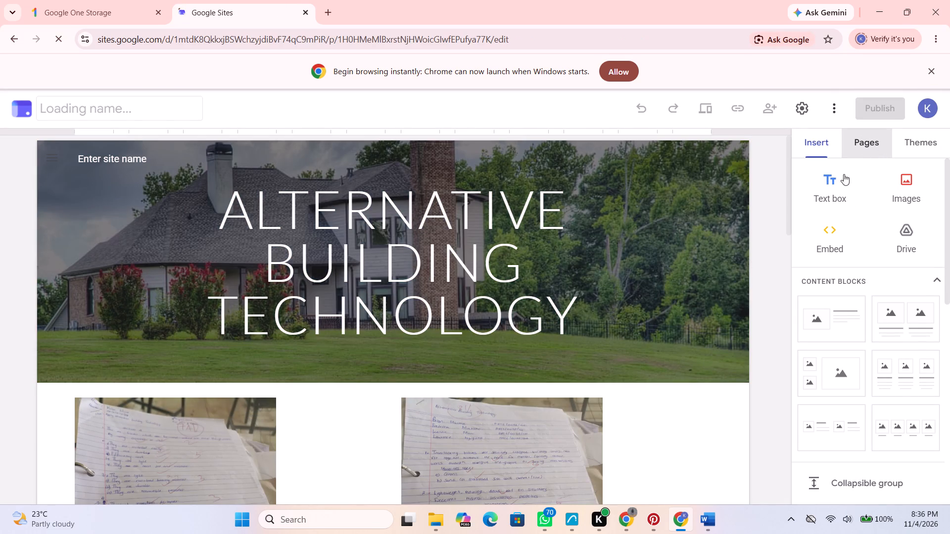
{"action": "left_click", "coordinate": [107, 6]}
{"action": "left_click", "coordinate": [256, 16]}
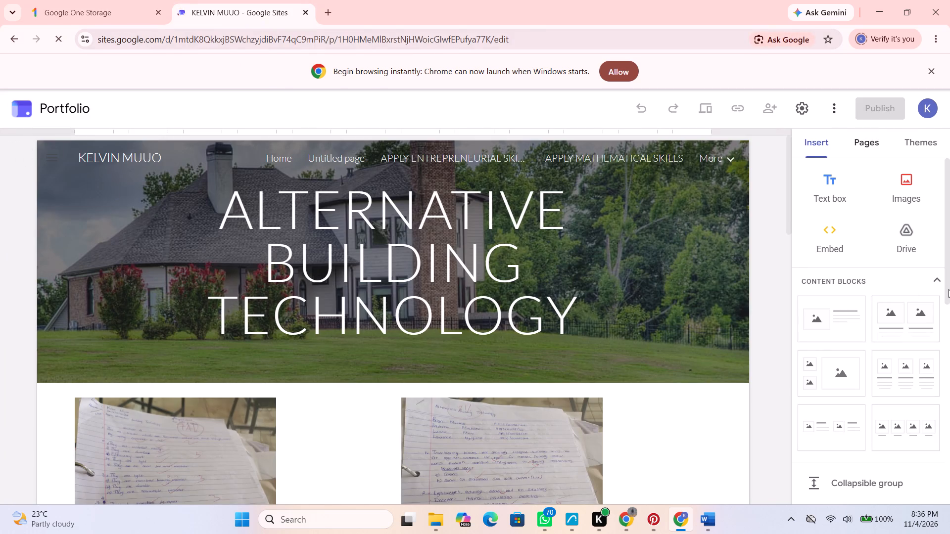
{"action": "left_click", "coordinate": [867, 148]}
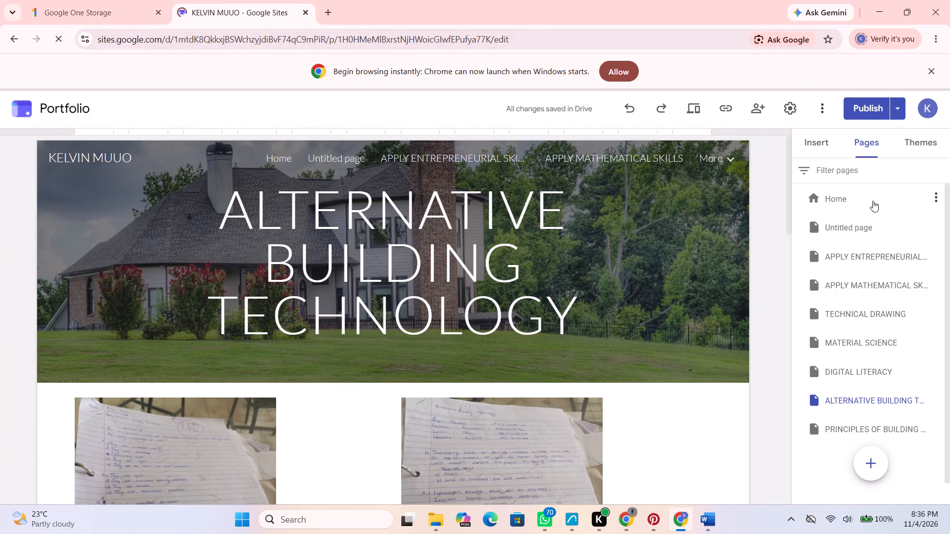
{"action": "left_click", "coordinate": [873, 224]}
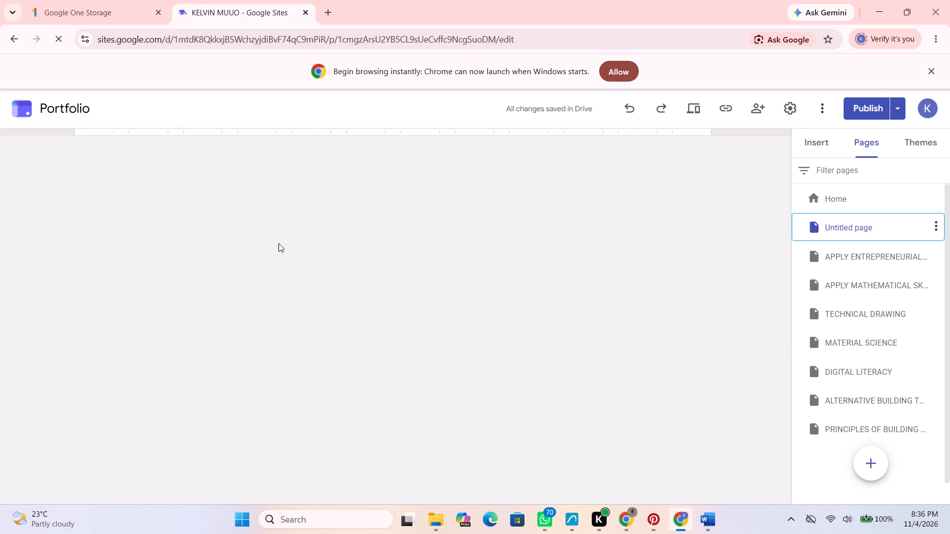
{"action": "scroll", "coordinate": [419, 382], "scroll_direction": "down", "scroll_amount": 3}
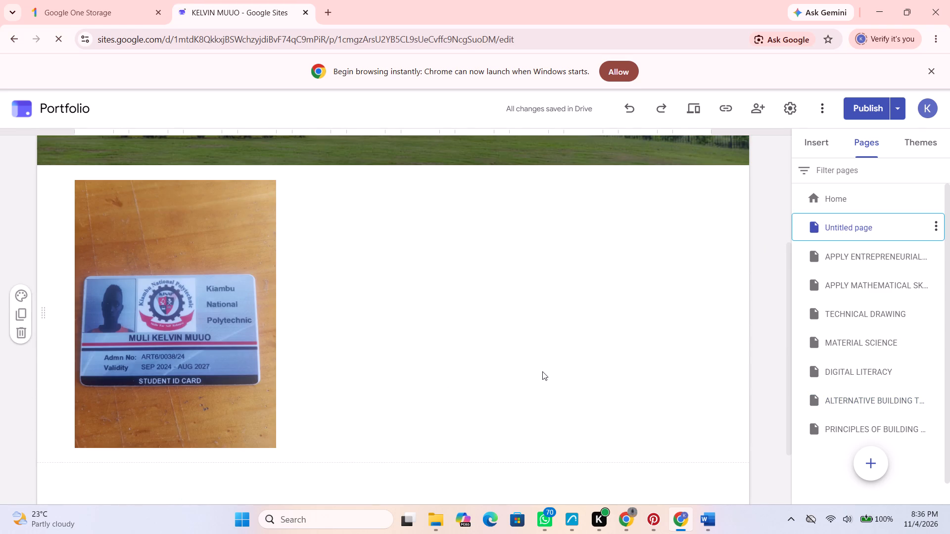
{"action": "scroll", "coordinate": [532, 378], "scroll_direction": "up", "scroll_amount": 3}
{"action": "scroll", "coordinate": [607, 343], "scroll_direction": "up", "scroll_amount": 3}
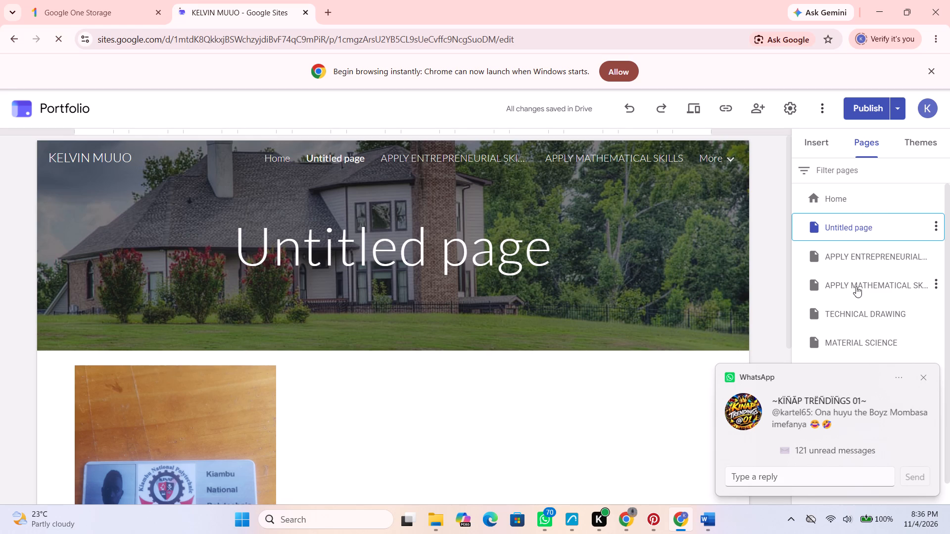
{"action": "left_click", "coordinate": [921, 377]}
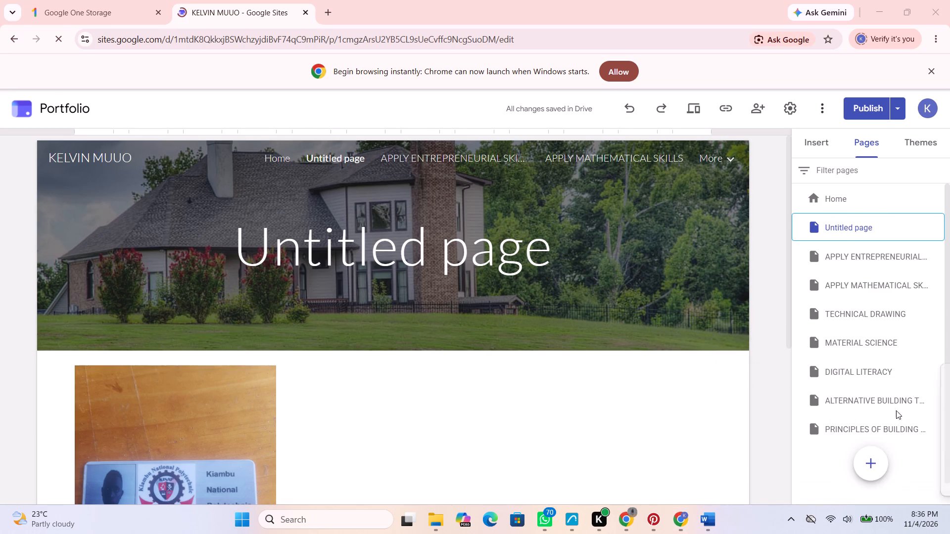
Add a new page named "HISTORY OF ARCHITECTURE" to the Portfolio site.
{"action": "left_click", "coordinate": [875, 464]}
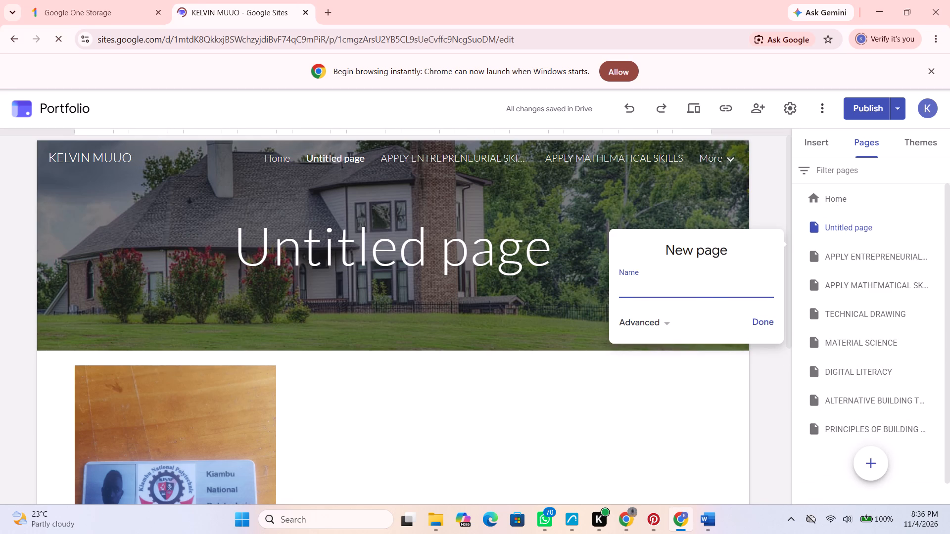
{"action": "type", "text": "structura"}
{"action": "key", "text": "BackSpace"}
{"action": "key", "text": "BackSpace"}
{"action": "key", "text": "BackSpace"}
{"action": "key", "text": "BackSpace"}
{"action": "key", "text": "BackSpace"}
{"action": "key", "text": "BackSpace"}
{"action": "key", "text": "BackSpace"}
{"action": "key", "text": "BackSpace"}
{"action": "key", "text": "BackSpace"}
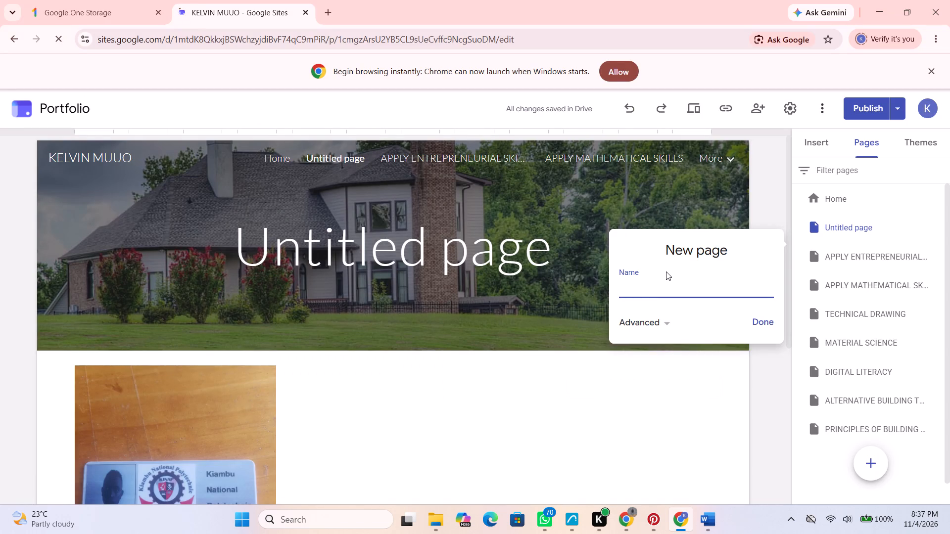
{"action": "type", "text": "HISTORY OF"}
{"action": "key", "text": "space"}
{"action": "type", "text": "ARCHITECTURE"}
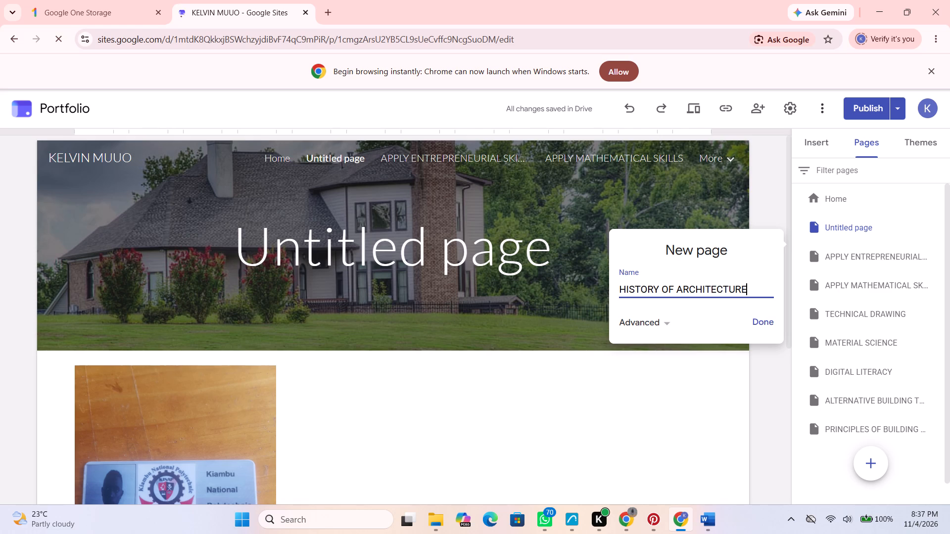
{"action": "left_click", "coordinate": [764, 323]}
Add another new page named "STRUCTURAL DESIGN" to the site.
{"action": "left_click", "coordinate": [875, 466]}
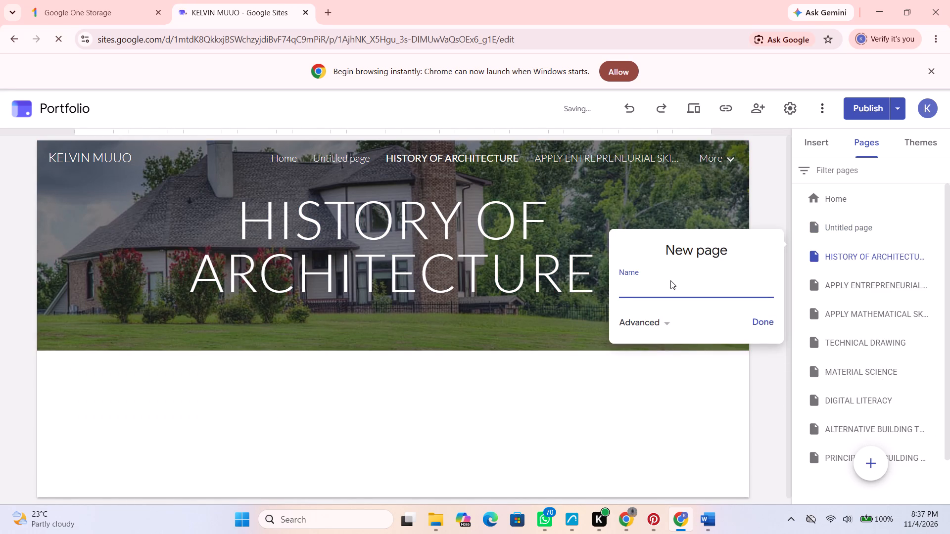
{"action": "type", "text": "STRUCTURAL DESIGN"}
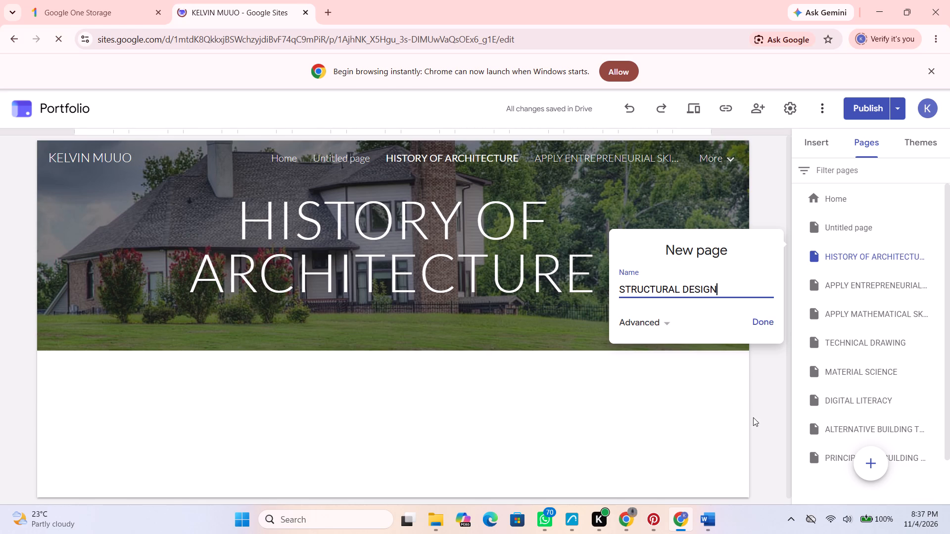
{"action": "left_click", "coordinate": [771, 320]}
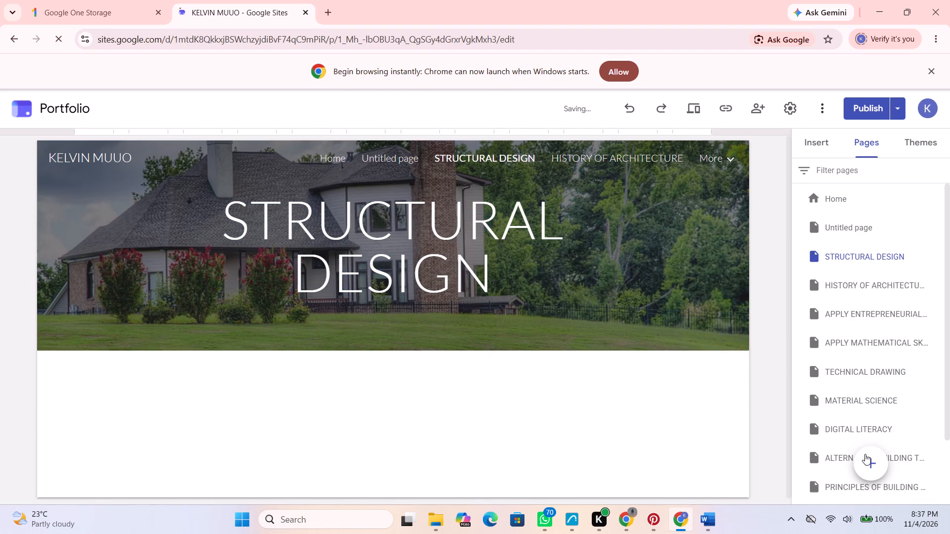
Add another new page named "PRODUCE ARCHITECTURAL MODELS" to the site.
{"action": "left_click", "coordinate": [865, 454]}
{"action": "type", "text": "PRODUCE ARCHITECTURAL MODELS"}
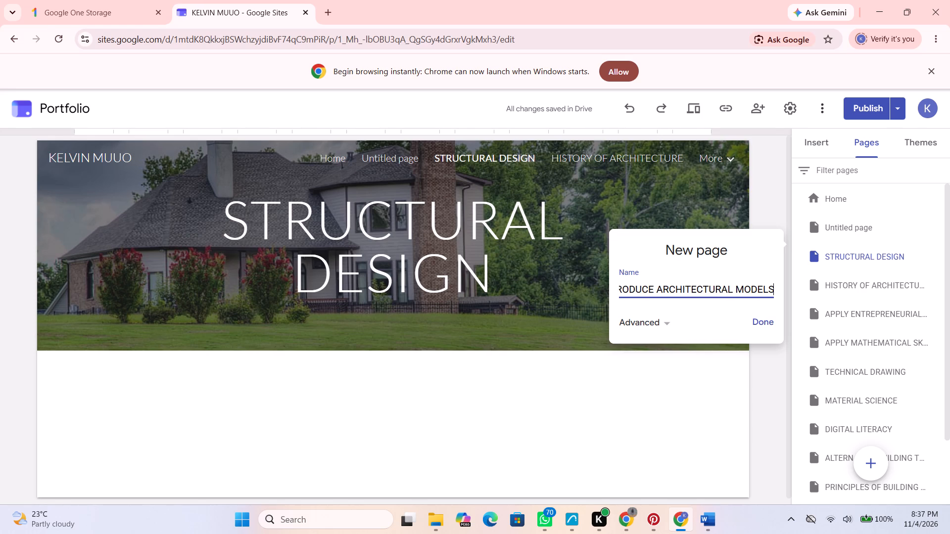
{"action": "left_click", "coordinate": [762, 315]}
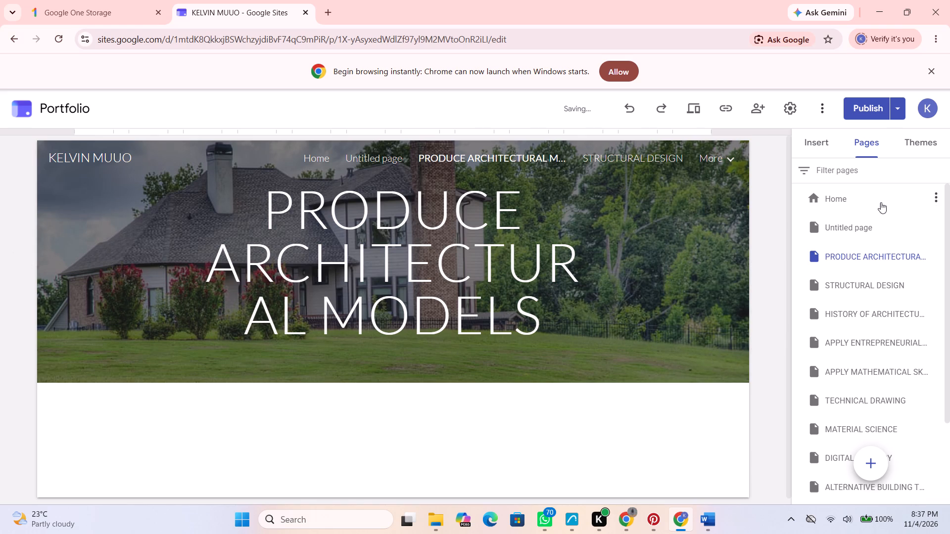
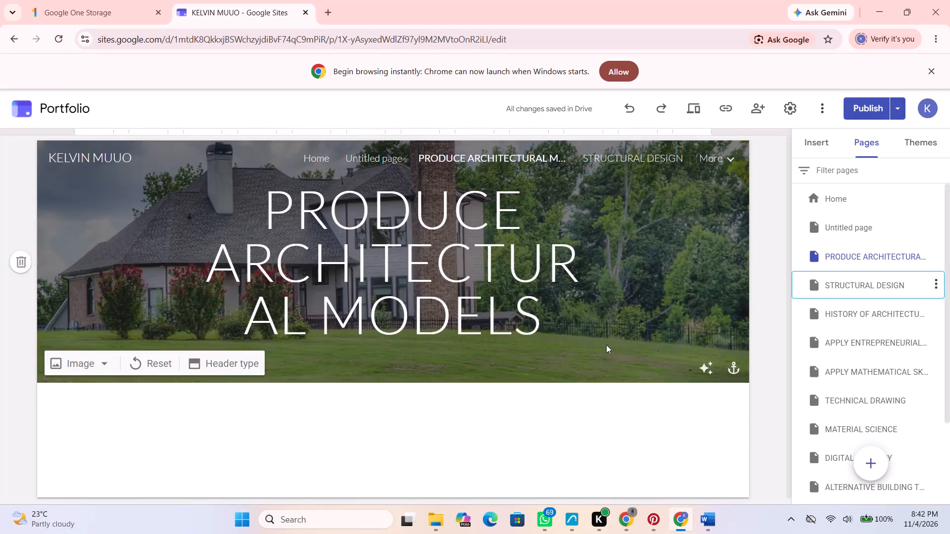
Paste the copied photo of the handwritten coursework below the STRUCTURAL DESIGN page header and open its additional editing options.
{"action": "scroll", "coordinate": [445, 372], "scroll_direction": "down", "scroll_amount": 1}
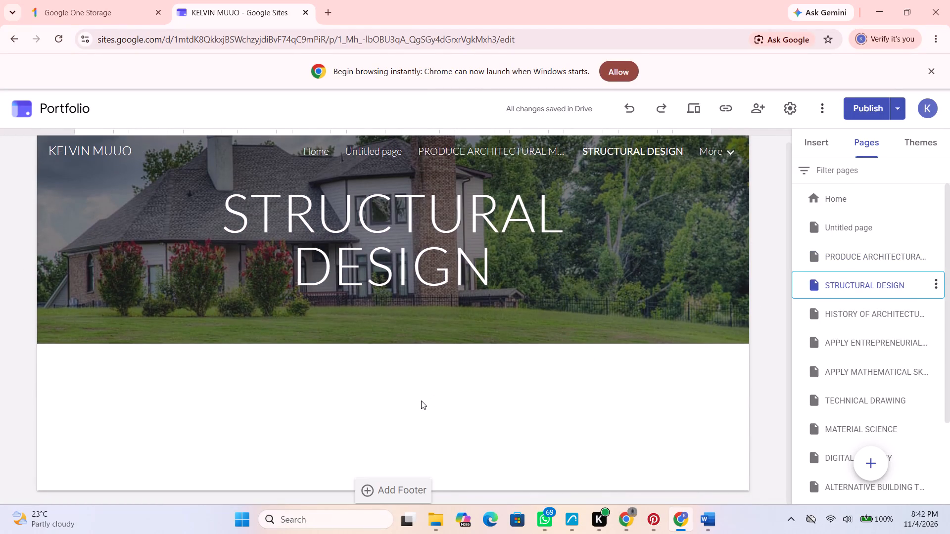
{"action": "key", "text": "ctrl+v"}
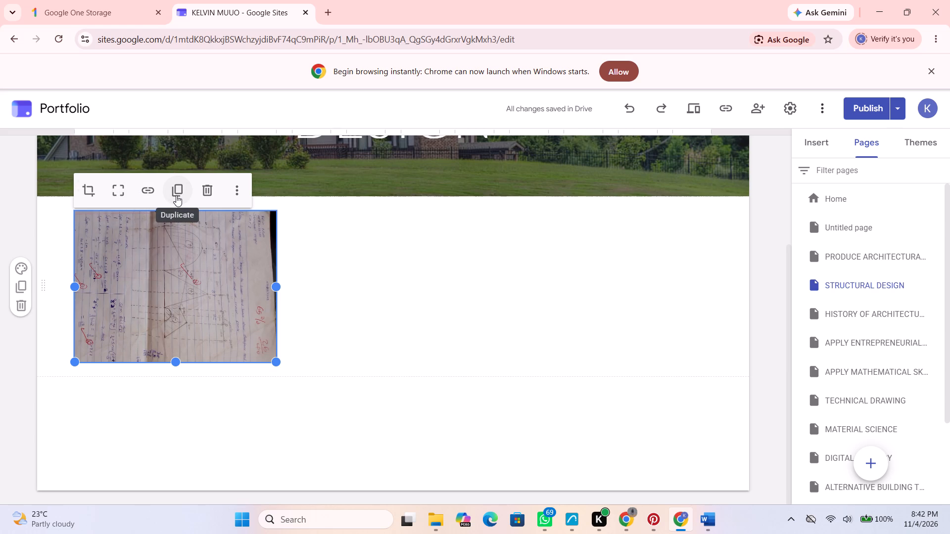
{"action": "left_click", "coordinate": [237, 197]}
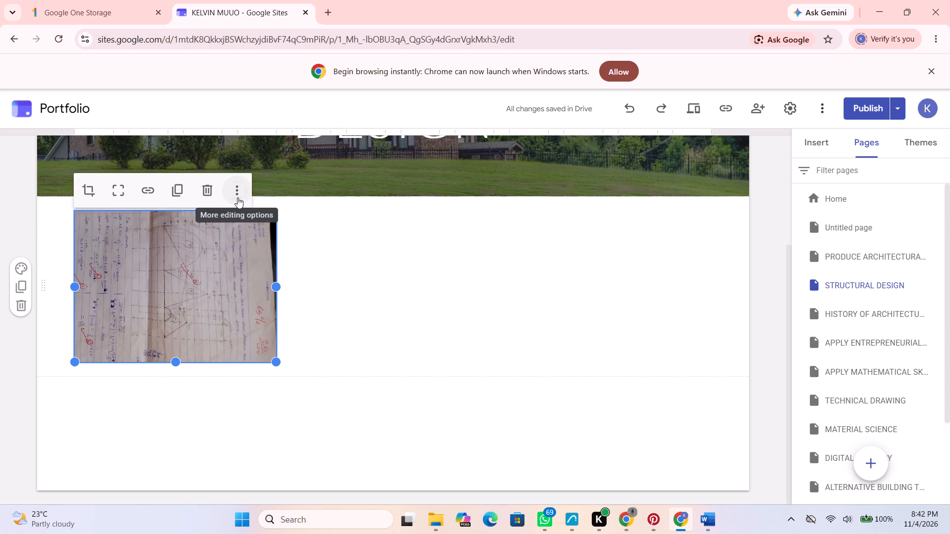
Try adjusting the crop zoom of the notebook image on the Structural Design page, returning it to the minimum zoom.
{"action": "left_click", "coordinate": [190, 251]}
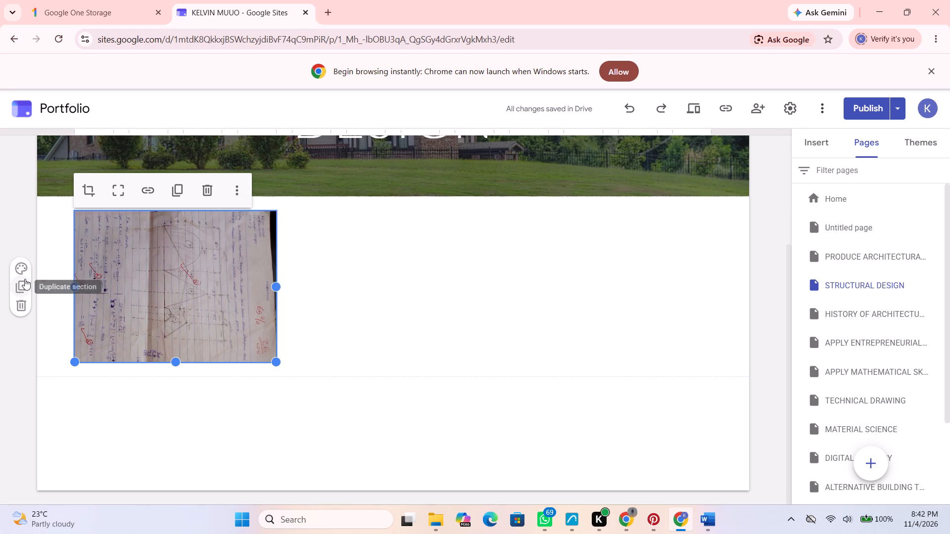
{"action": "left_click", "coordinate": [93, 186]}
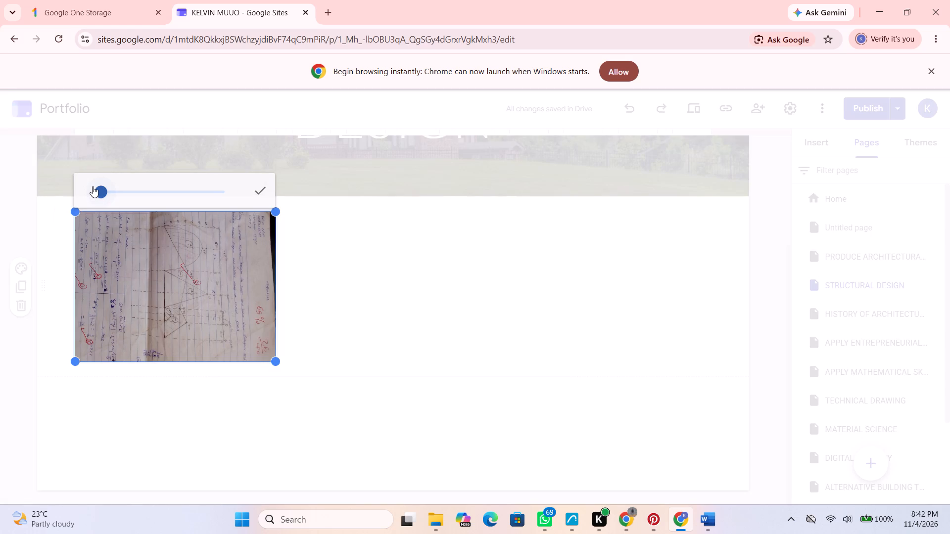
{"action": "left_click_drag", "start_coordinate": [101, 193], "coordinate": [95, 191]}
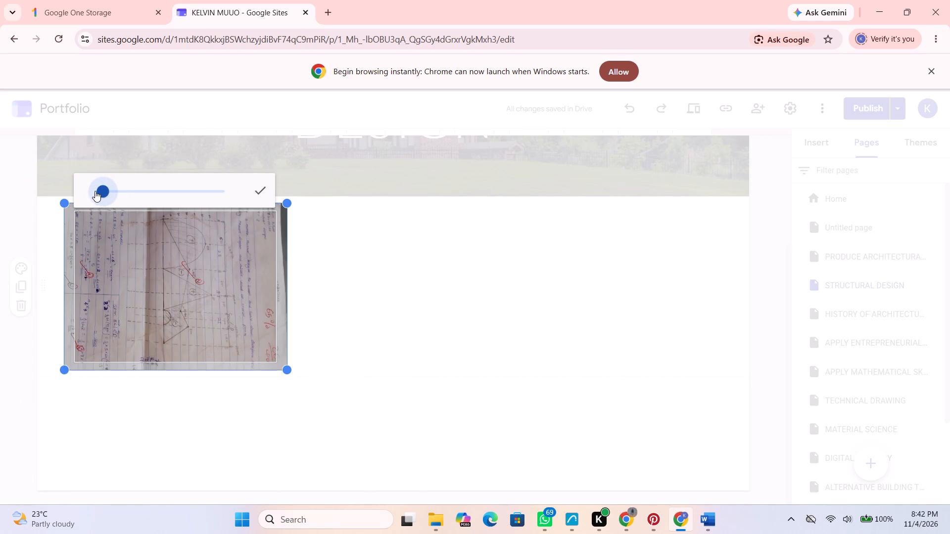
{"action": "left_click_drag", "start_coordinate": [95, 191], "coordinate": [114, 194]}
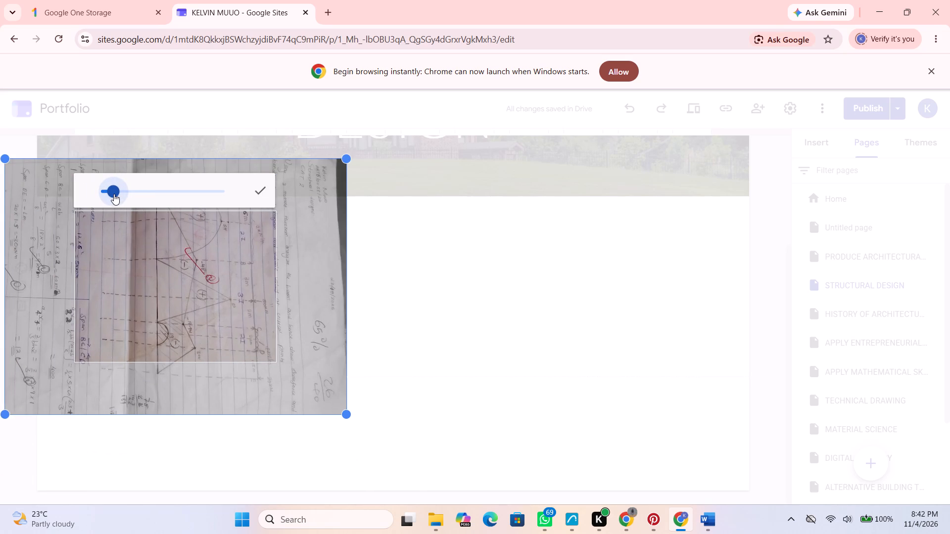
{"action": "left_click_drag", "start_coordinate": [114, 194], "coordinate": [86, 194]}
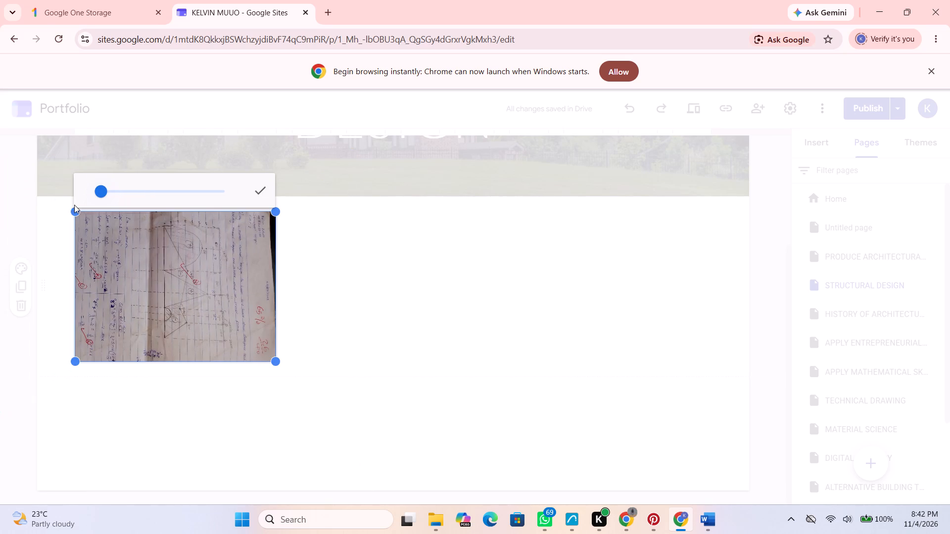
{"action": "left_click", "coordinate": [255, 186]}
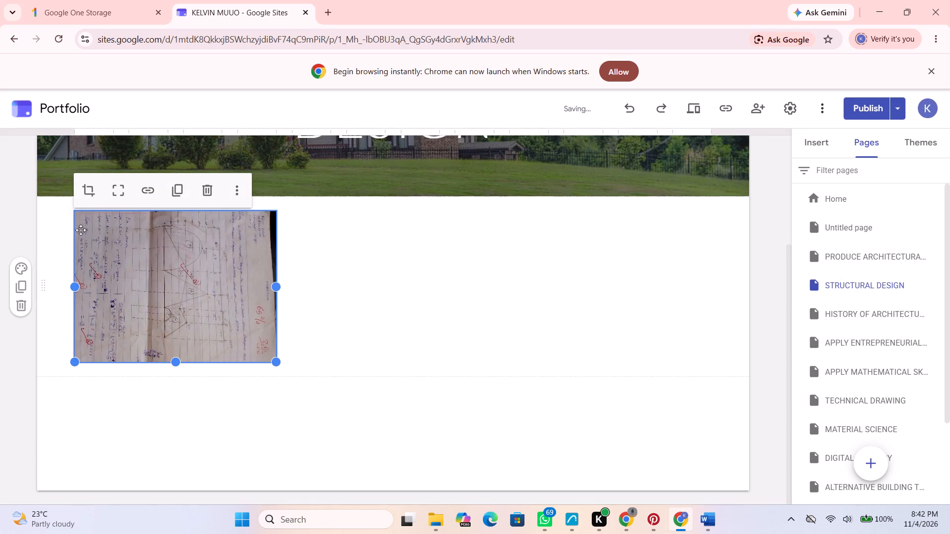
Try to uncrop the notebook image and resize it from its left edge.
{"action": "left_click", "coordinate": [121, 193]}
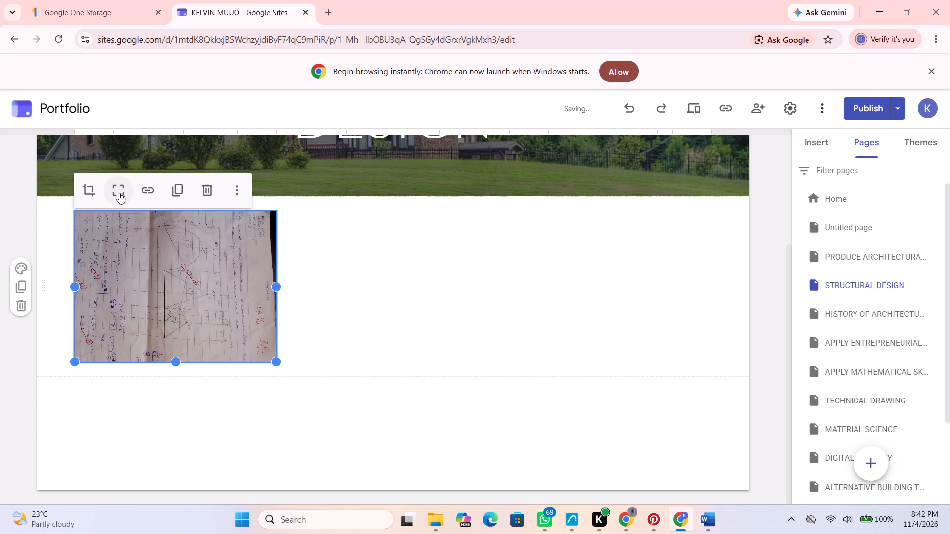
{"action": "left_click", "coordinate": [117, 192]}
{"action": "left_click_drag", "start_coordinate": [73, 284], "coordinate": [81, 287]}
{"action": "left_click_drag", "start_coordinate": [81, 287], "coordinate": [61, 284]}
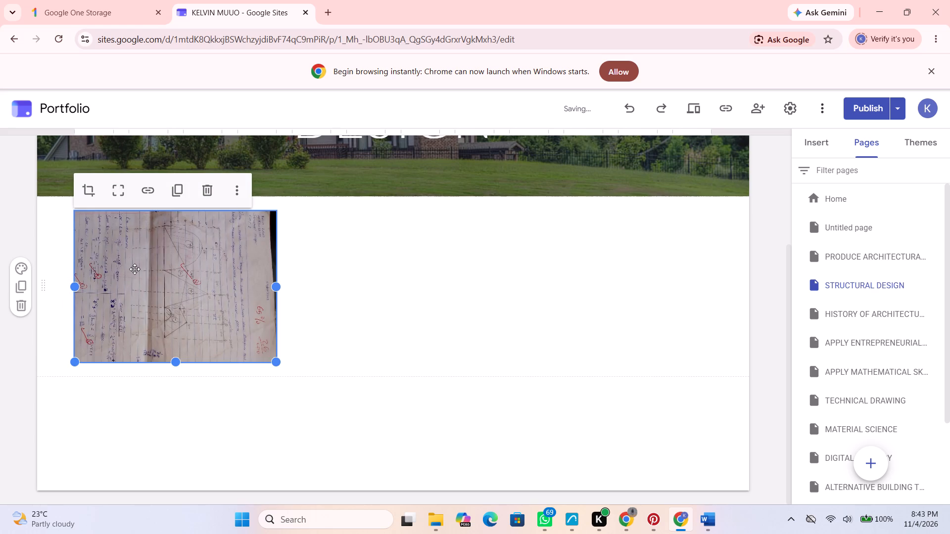
Reload the Structural Design page in the editor and reselect the notebook image.
{"action": "key", "text": "ctrl+r"}
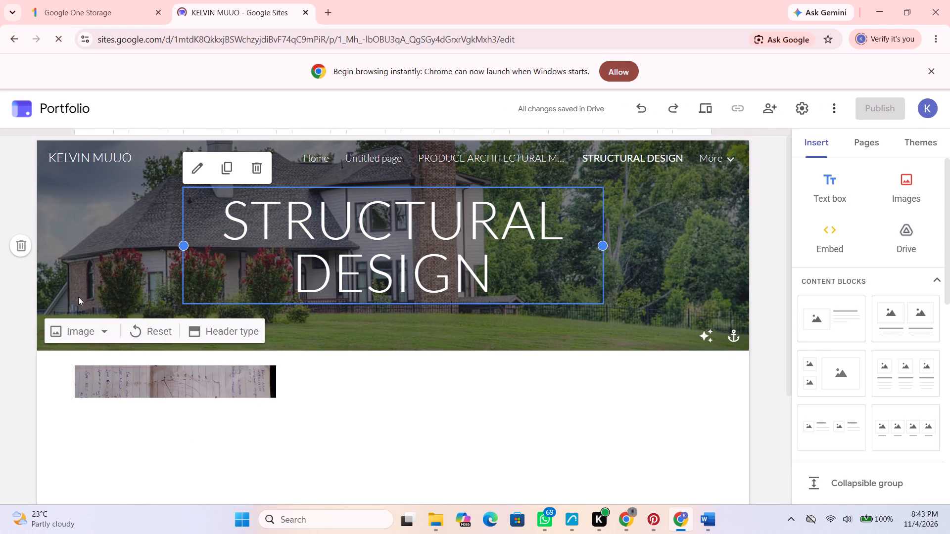
{"action": "scroll", "coordinate": [259, 384], "scroll_direction": "down", "scroll_amount": 2}
{"action": "scroll", "coordinate": [212, 426], "scroll_direction": "up", "scroll_amount": 1}
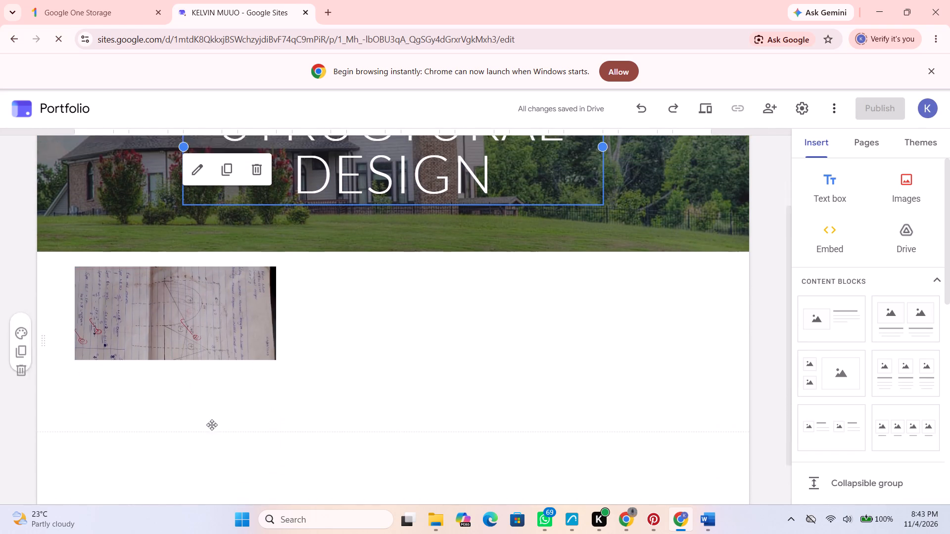
{"action": "scroll", "coordinate": [212, 425], "scroll_direction": "up", "scroll_amount": 1}
{"action": "scroll", "coordinate": [238, 400], "scroll_direction": "down", "scroll_amount": 2}
{"action": "left_click", "coordinate": [208, 322]}
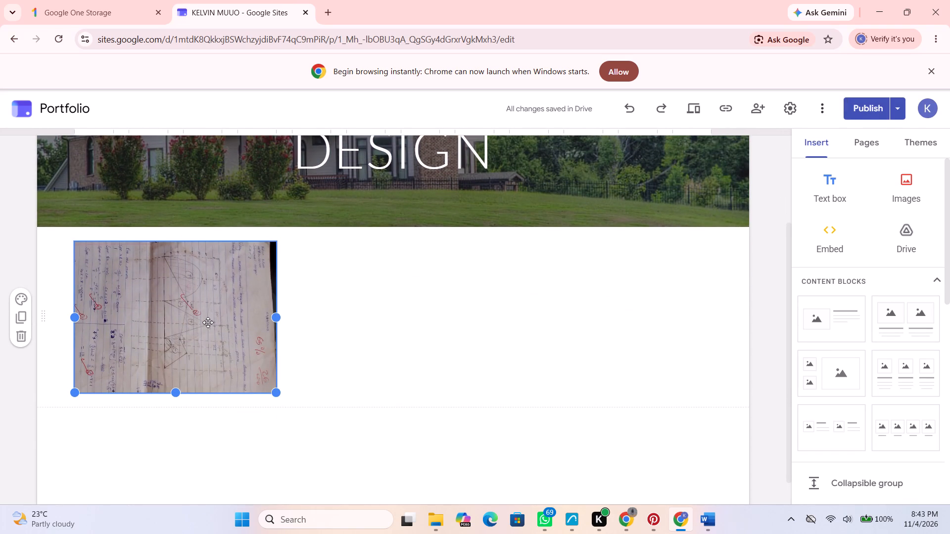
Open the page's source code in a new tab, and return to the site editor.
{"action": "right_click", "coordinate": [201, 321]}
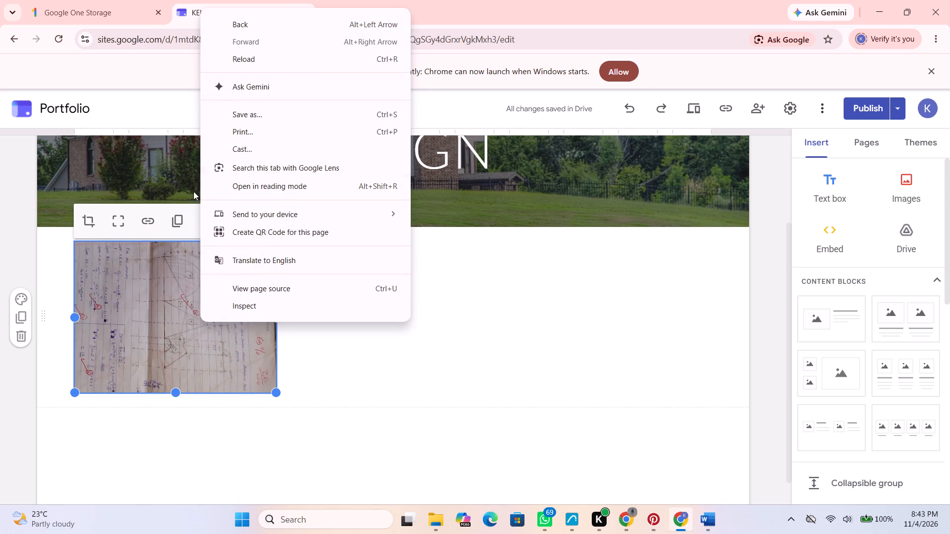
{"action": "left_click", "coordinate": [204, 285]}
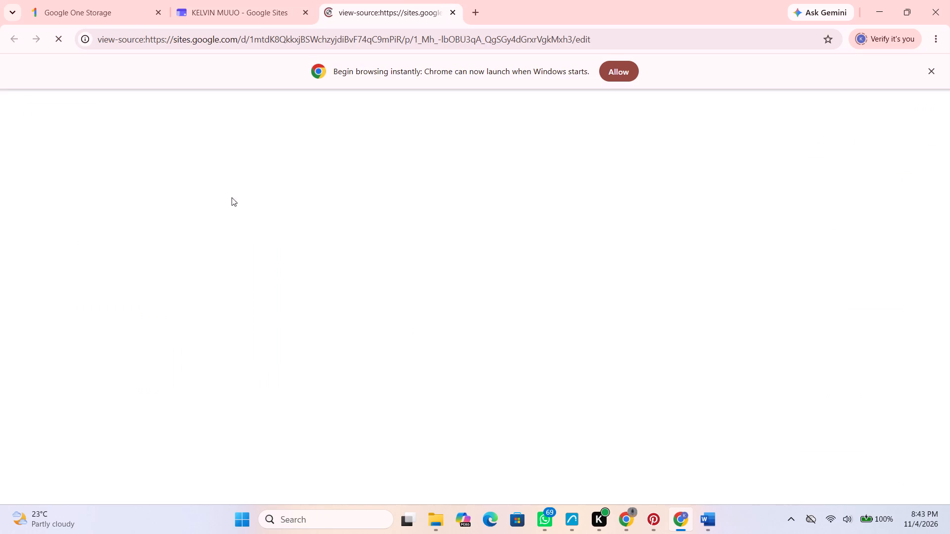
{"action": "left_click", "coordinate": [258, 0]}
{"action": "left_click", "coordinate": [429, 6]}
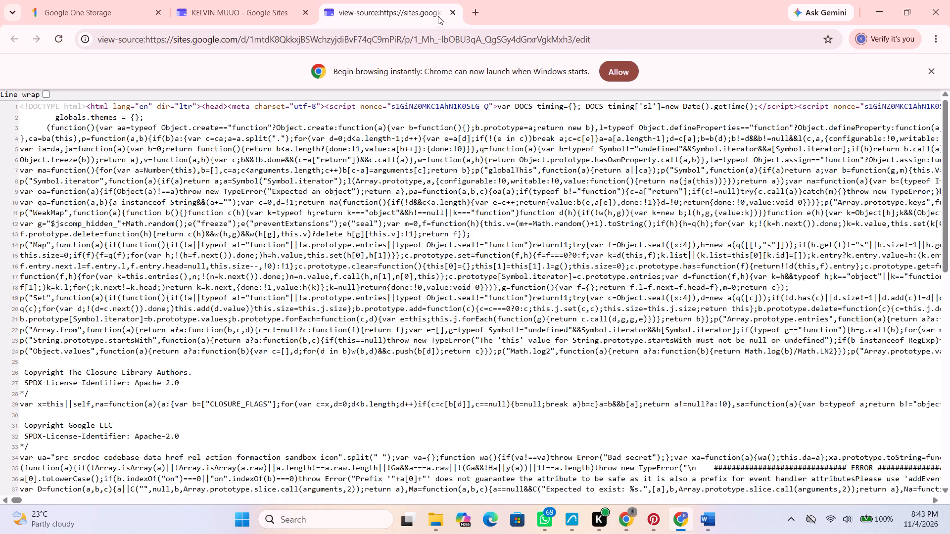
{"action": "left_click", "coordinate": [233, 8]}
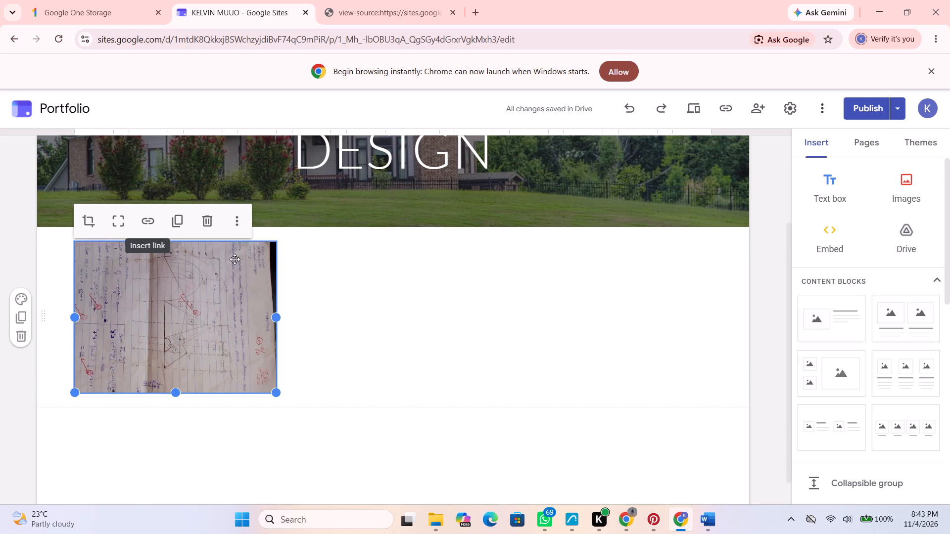
Open the additional options for the notebook image.
{"action": "left_click", "coordinate": [235, 227]}
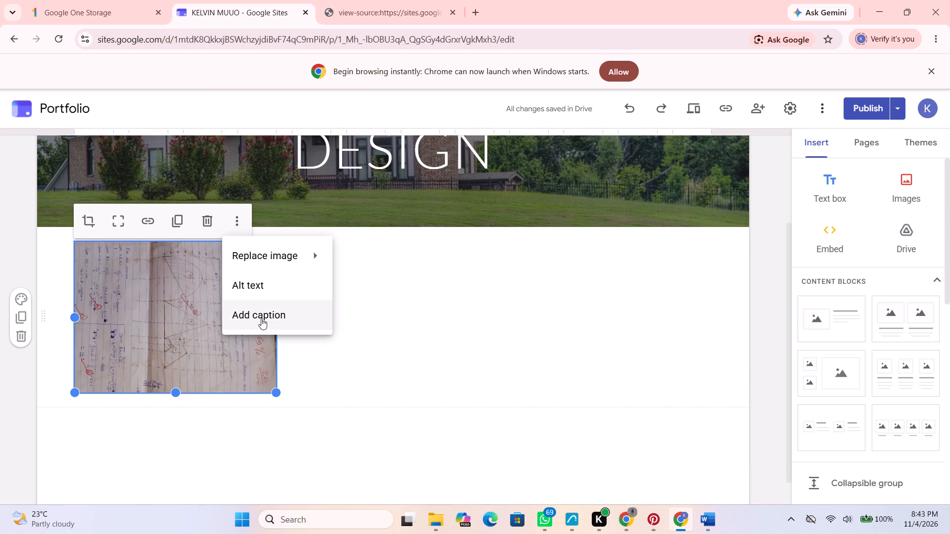
Add the caption "CAT 2" beneath the notebook image on the Structural Design page.
{"action": "left_click", "coordinate": [268, 309]}
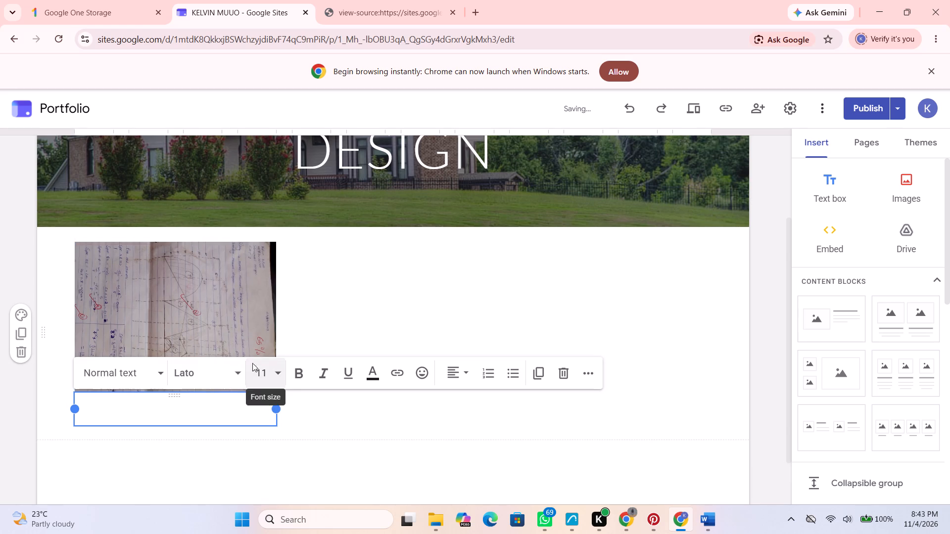
{"action": "scroll", "coordinate": [226, 303], "scroll_direction": "up", "scroll_amount": 2}
{"action": "scroll", "coordinate": [229, 304], "scroll_direction": "down", "scroll_amount": 2}
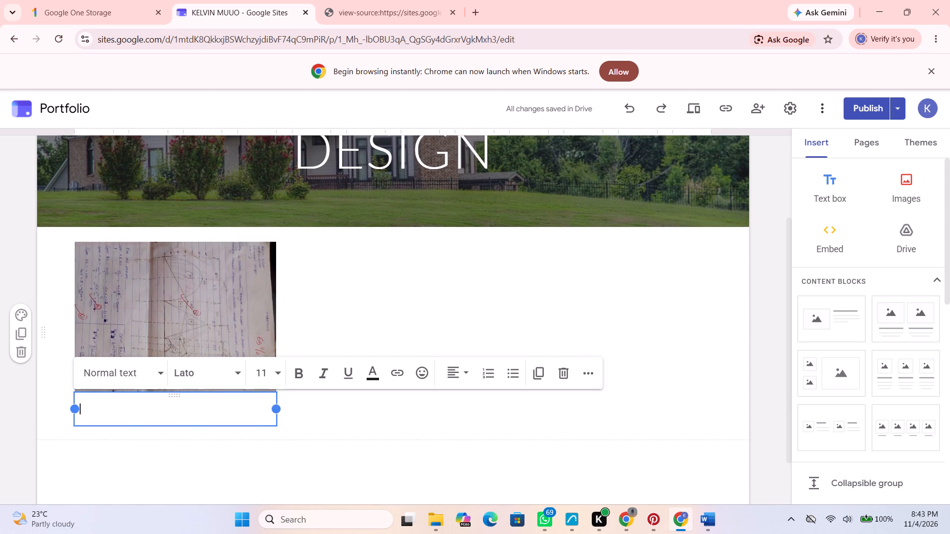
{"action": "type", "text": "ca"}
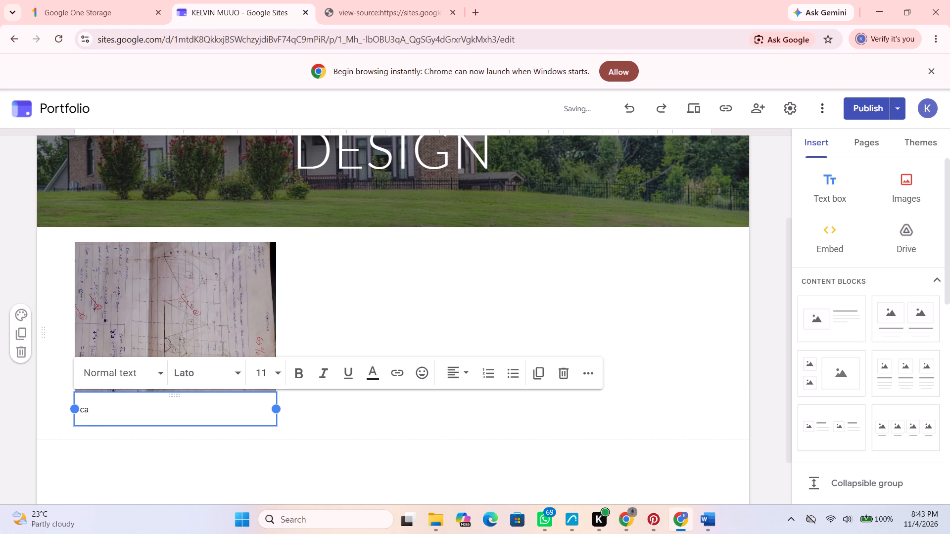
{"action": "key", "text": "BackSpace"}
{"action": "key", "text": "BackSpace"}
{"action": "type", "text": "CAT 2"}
{"action": "left_click", "coordinate": [431, 294]}
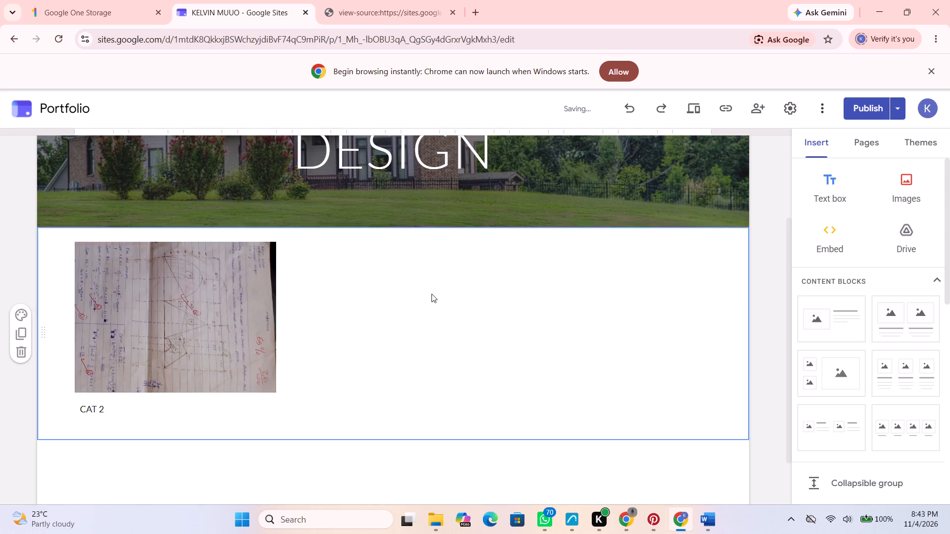
Move the captioned notebook image from the section's left edge to just right of the section's centre.
{"action": "left_click_drag", "start_coordinate": [237, 333], "coordinate": [519, 328]}
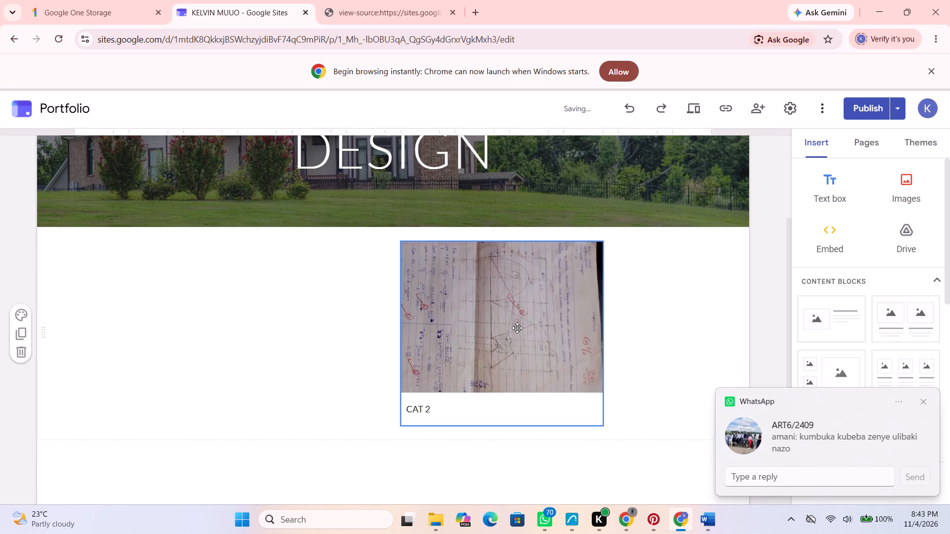
{"action": "left_click", "coordinate": [344, 373]}
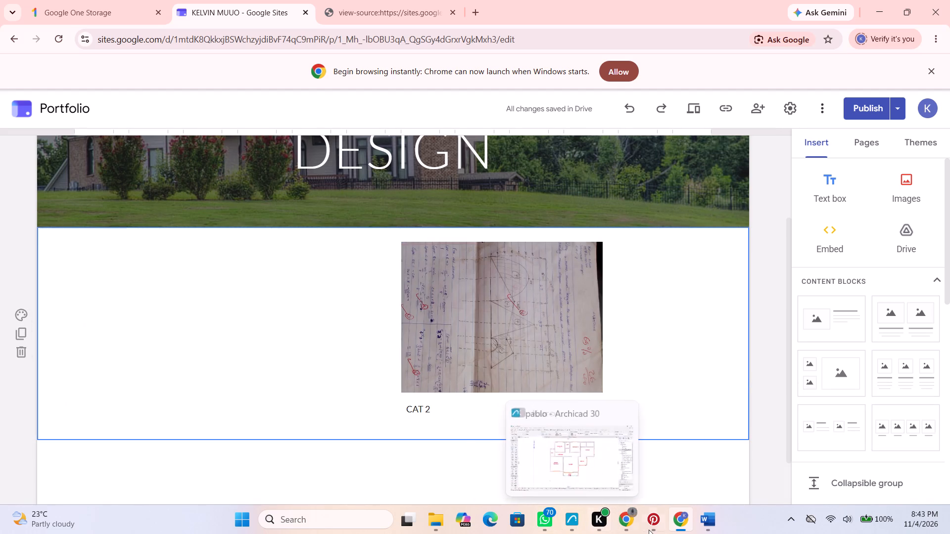
Switch to the pablo project in Archicad.
{"action": "left_click", "coordinate": [561, 521]}
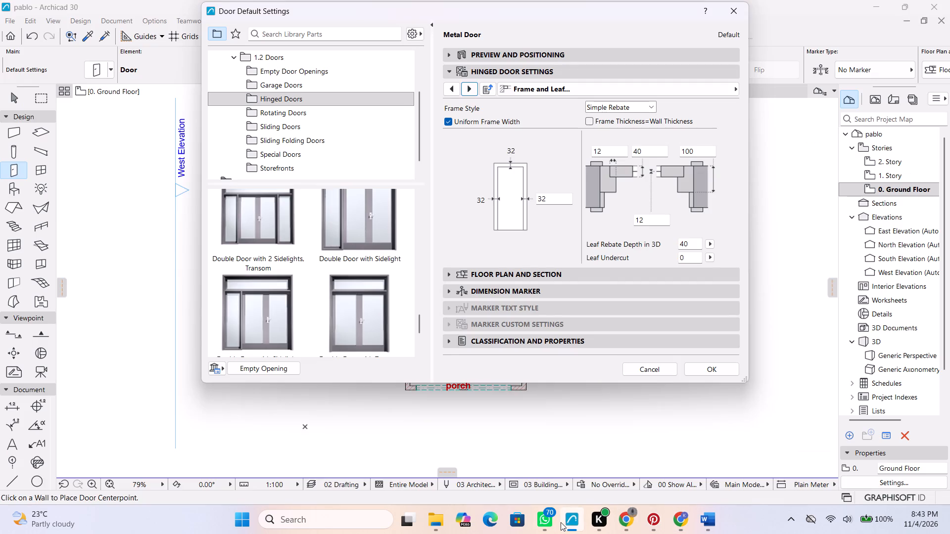
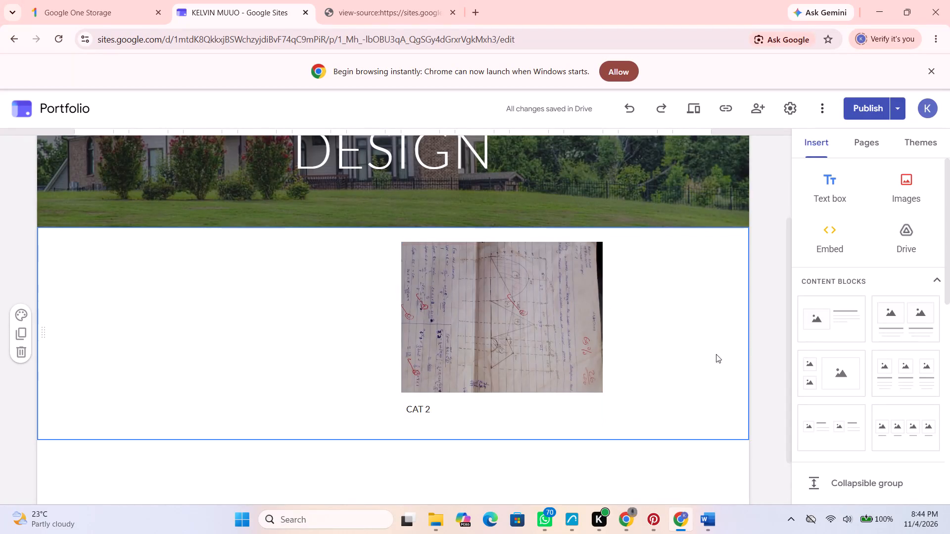
Switch from the Structural Design page to the History of Architecture page and bring its empty content area into view.
{"action": "scroll", "coordinate": [640, 393], "scroll_direction": "down", "scroll_amount": 1}
{"action": "scroll", "coordinate": [751, 313], "scroll_direction": "up", "scroll_amount": 2}
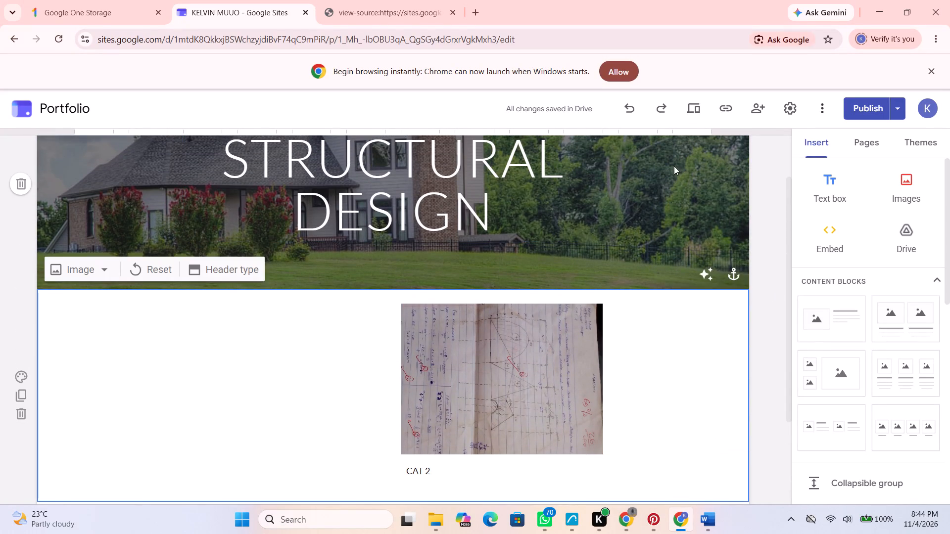
{"action": "scroll", "coordinate": [853, 223], "scroll_direction": "up", "scroll_amount": 2}
{"action": "left_click", "coordinate": [860, 151]}
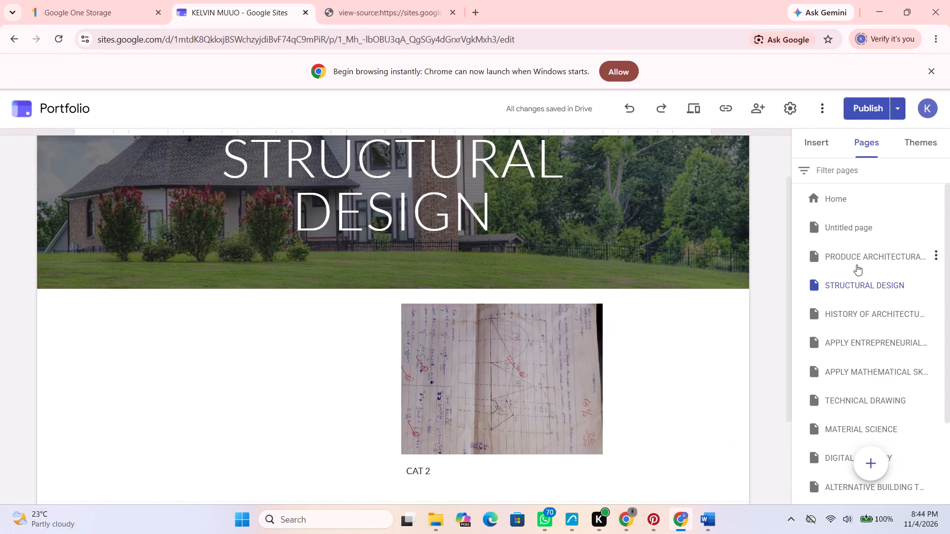
{"action": "left_click", "coordinate": [883, 316]}
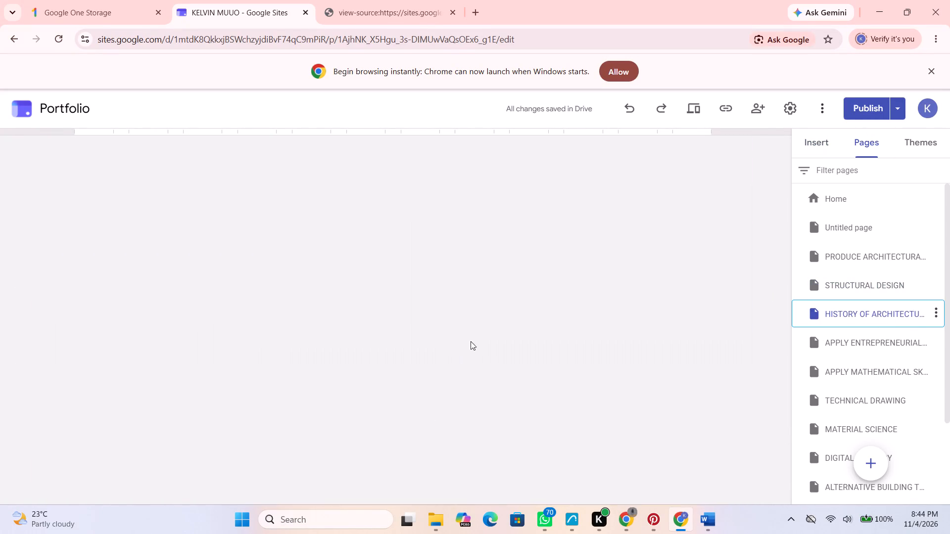
{"action": "scroll", "coordinate": [471, 341], "scroll_direction": "down", "scroll_amount": 4}
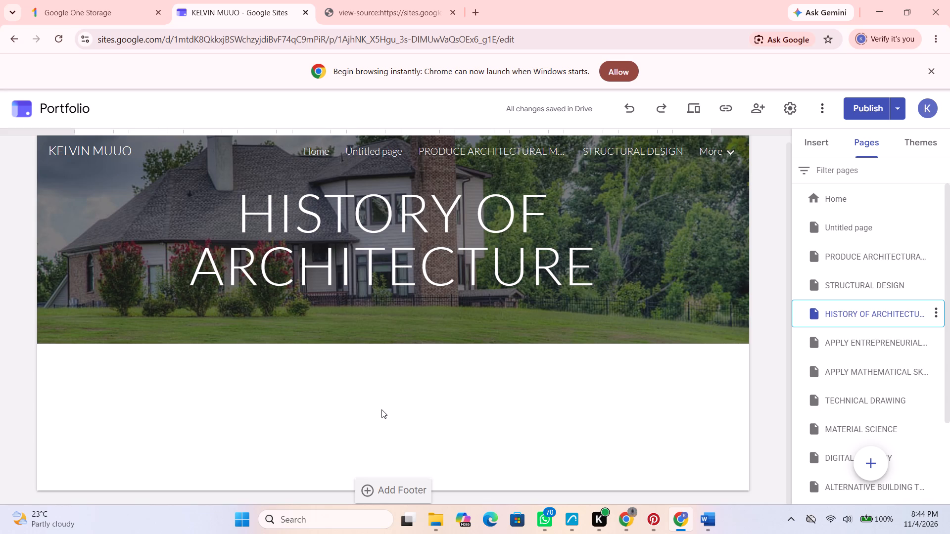
Paste the copied building model image into the blank area below the header of the History of Architecture page.
{"action": "key", "text": "ctrl+v"}
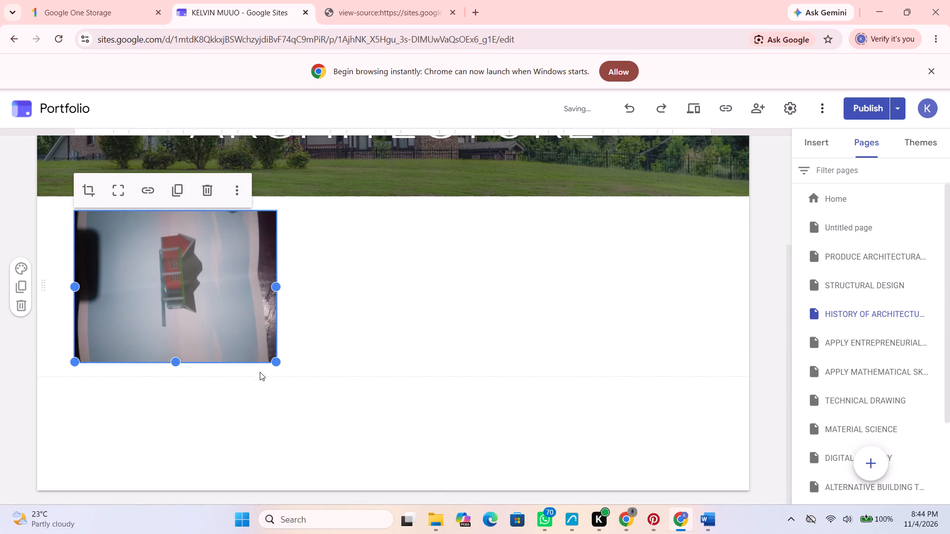
Add the caption "DIGITAL MODEL" beneath the pasted building model image.
{"action": "left_click", "coordinate": [238, 198]}
{"action": "left_click", "coordinate": [280, 285]}
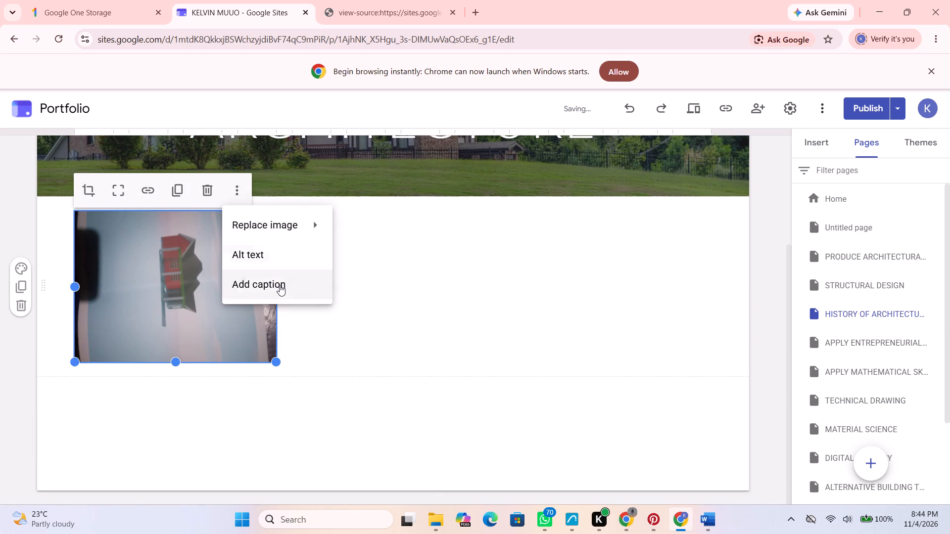
{"action": "type", "text": "DIGITAL MO"}
{"action": "type", "text": "DEL"}
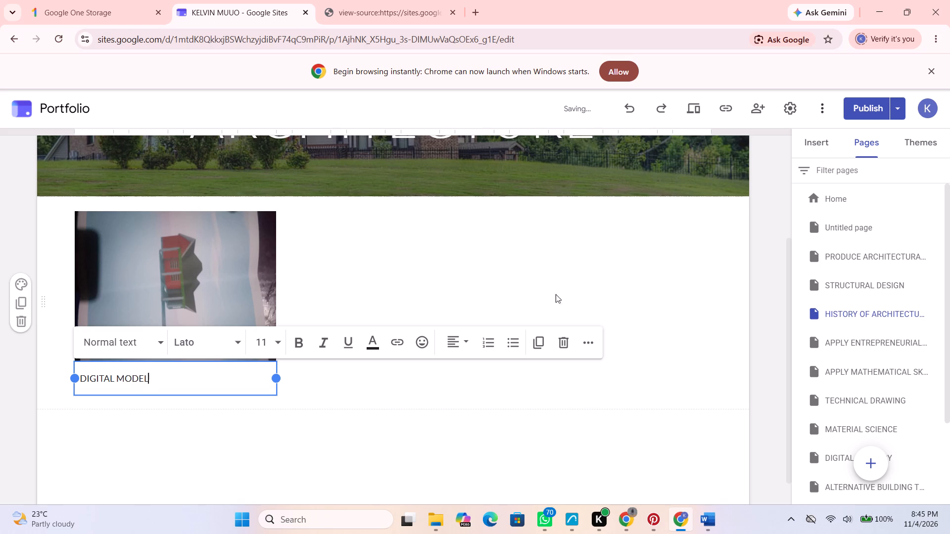
{"action": "left_click", "coordinate": [715, 399]}
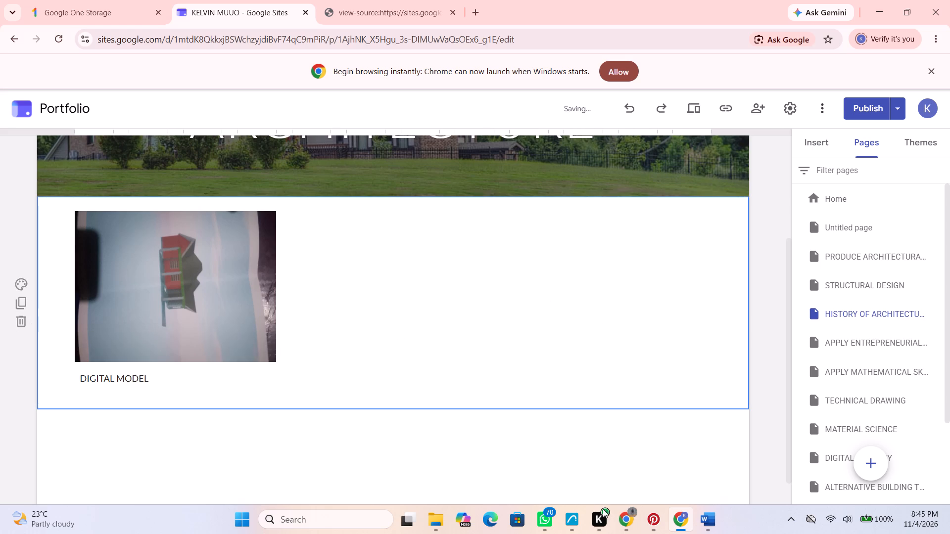
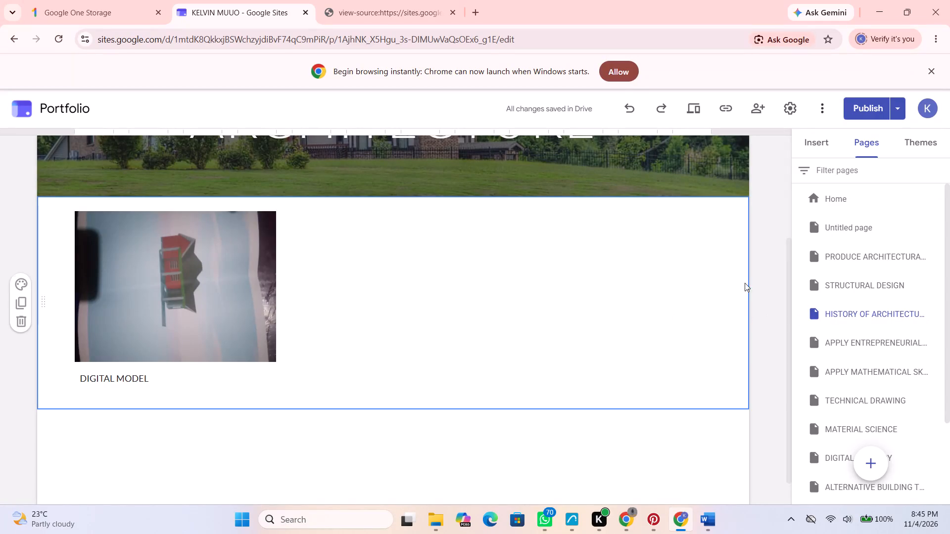
Paste the copied open-notebook photo into the blank area below the header of the Produce Architectural Models page.
{"action": "left_click", "coordinate": [866, 255]}
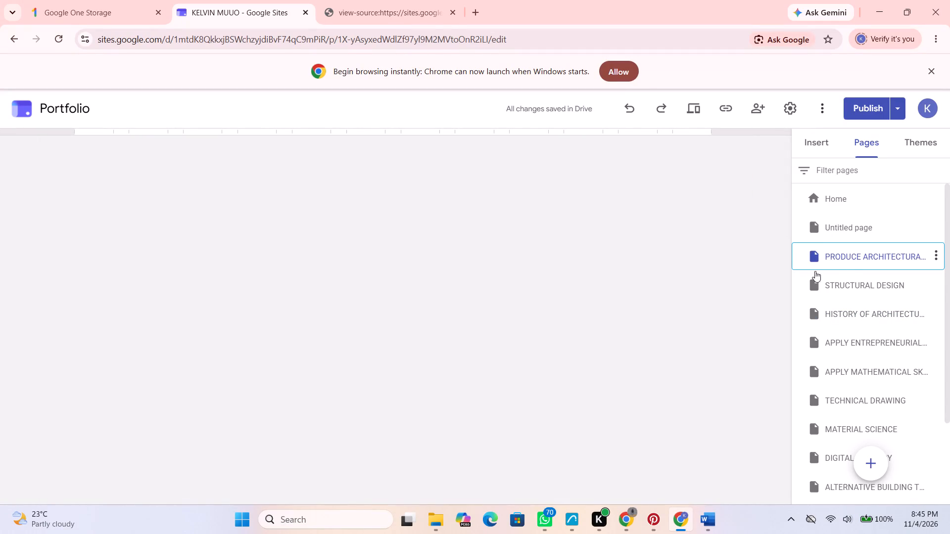
{"action": "scroll", "coordinate": [392, 394], "scroll_direction": "down", "scroll_amount": 4}
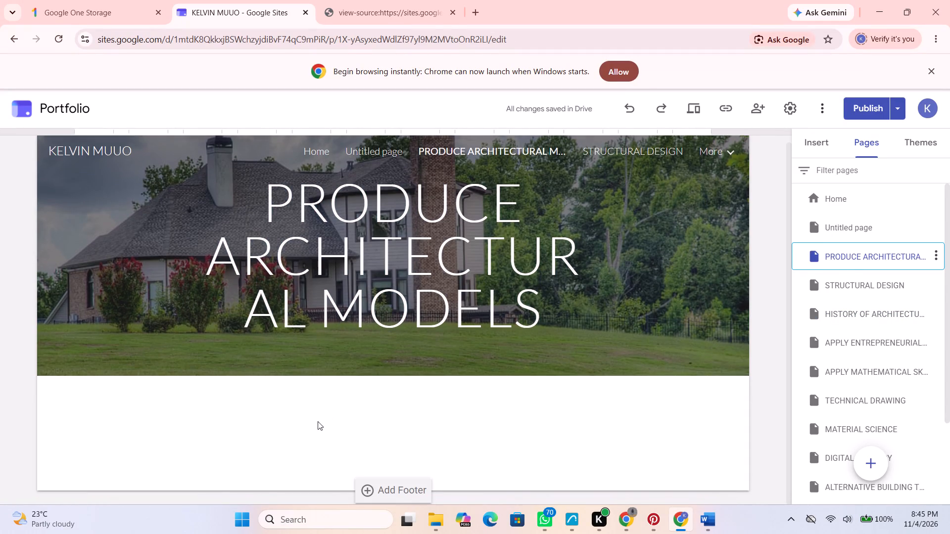
{"action": "key", "text": "ctrl+v"}
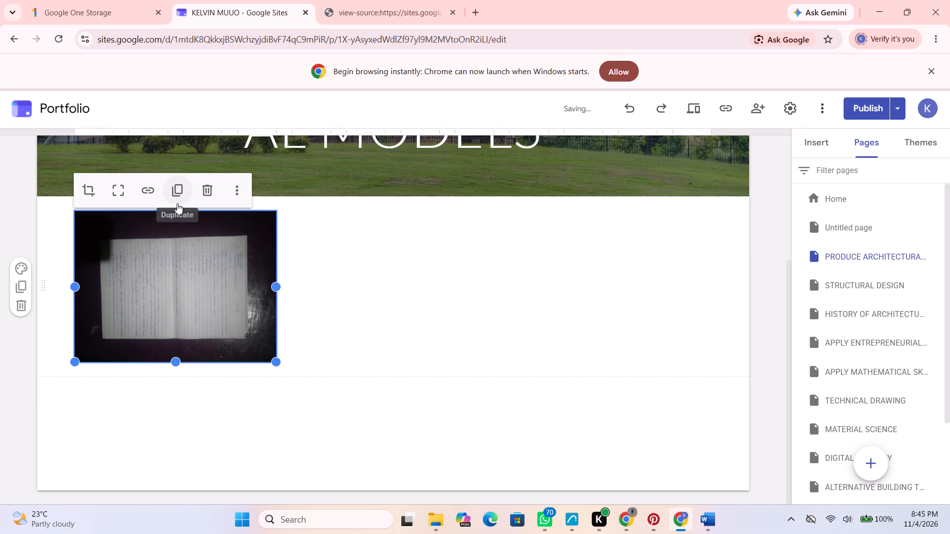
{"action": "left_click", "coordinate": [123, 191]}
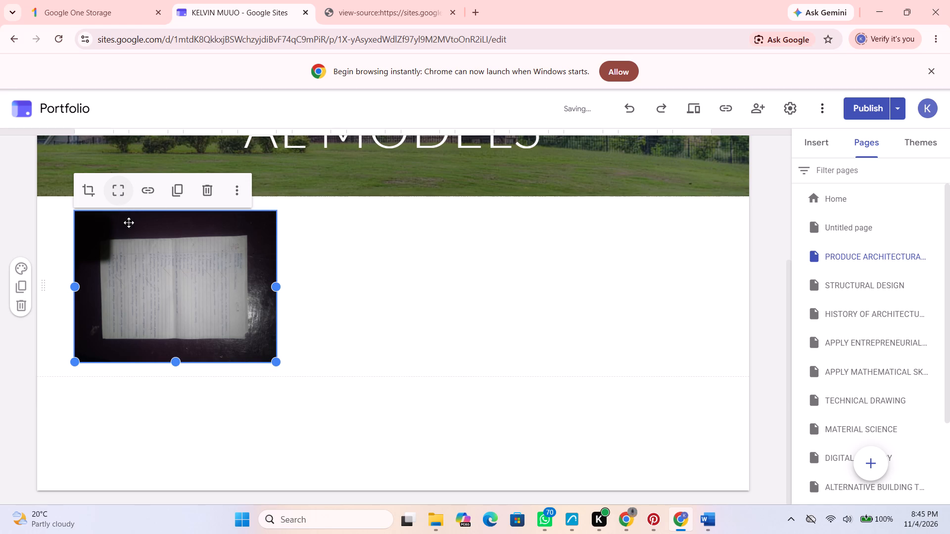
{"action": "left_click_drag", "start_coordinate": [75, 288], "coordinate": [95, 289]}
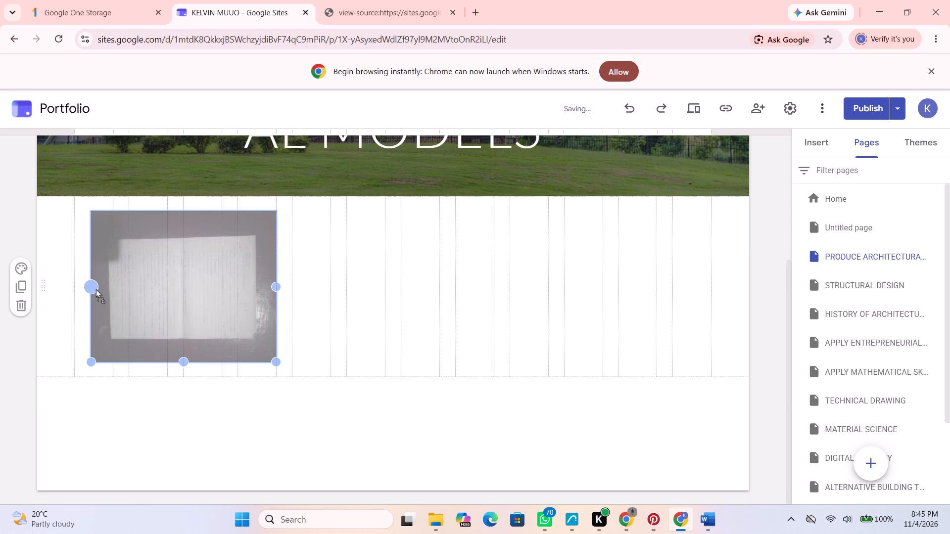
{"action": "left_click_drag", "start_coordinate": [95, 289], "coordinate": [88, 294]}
Add the caption "CAT 1" beneath the open-notebook photo on the Produce Architectural Models page.
{"action": "left_click", "coordinate": [242, 203]}
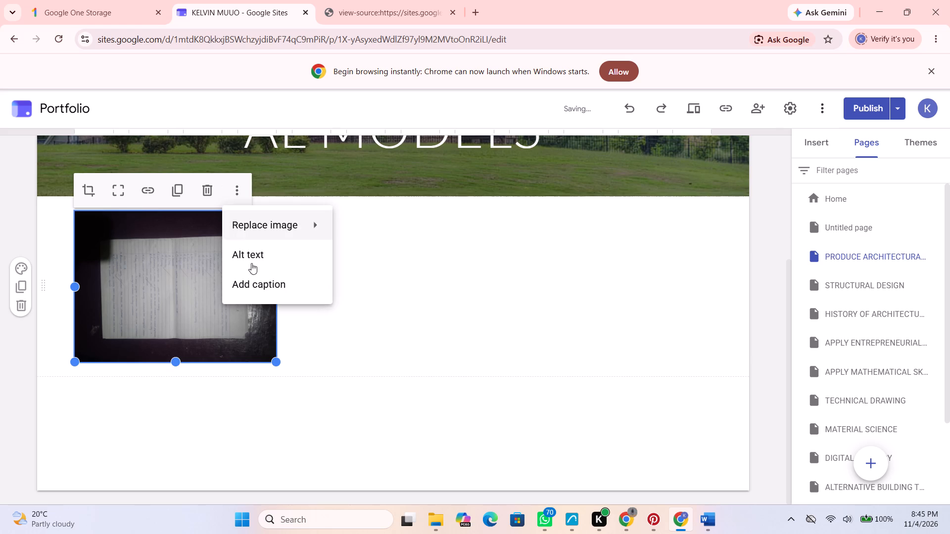
{"action": "left_click", "coordinate": [262, 297]}
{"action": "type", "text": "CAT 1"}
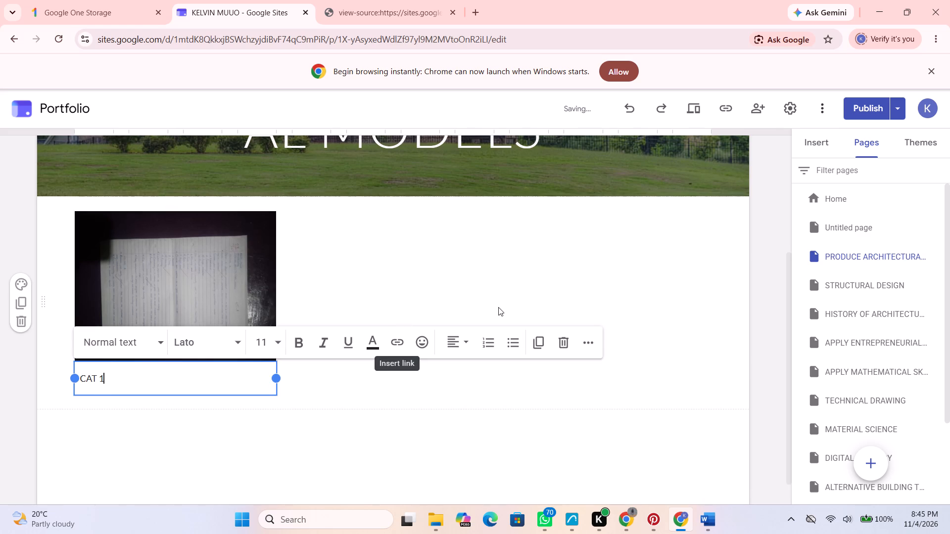
{"action": "left_click", "coordinate": [498, 307]}
Delete the section holding the building model image and its "DIGITAL MODEL" caption from the History of Architecture page.
{"action": "left_click", "coordinate": [856, 311]}
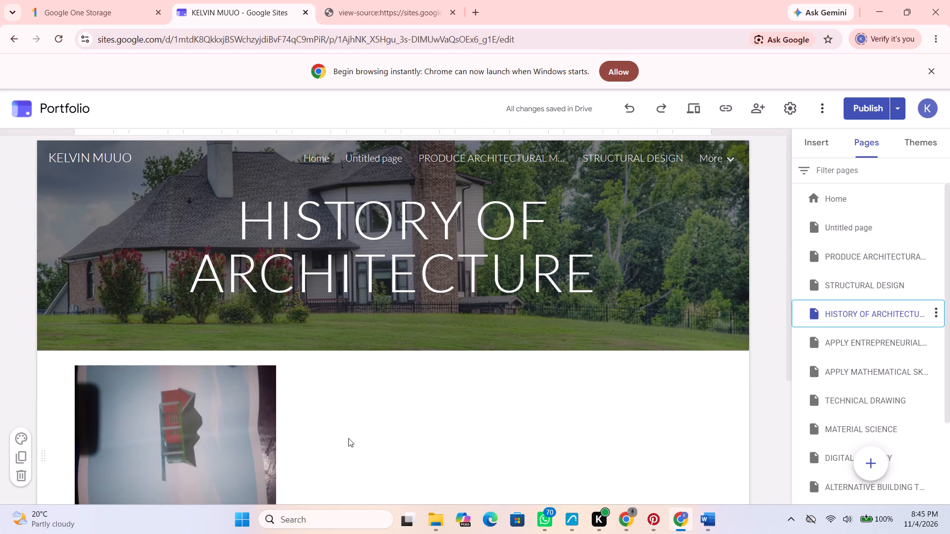
{"action": "scroll", "coordinate": [380, 368], "scroll_direction": "down", "scroll_amount": 3}
{"action": "scroll", "coordinate": [312, 339], "scroll_direction": "up", "scroll_amount": 2}
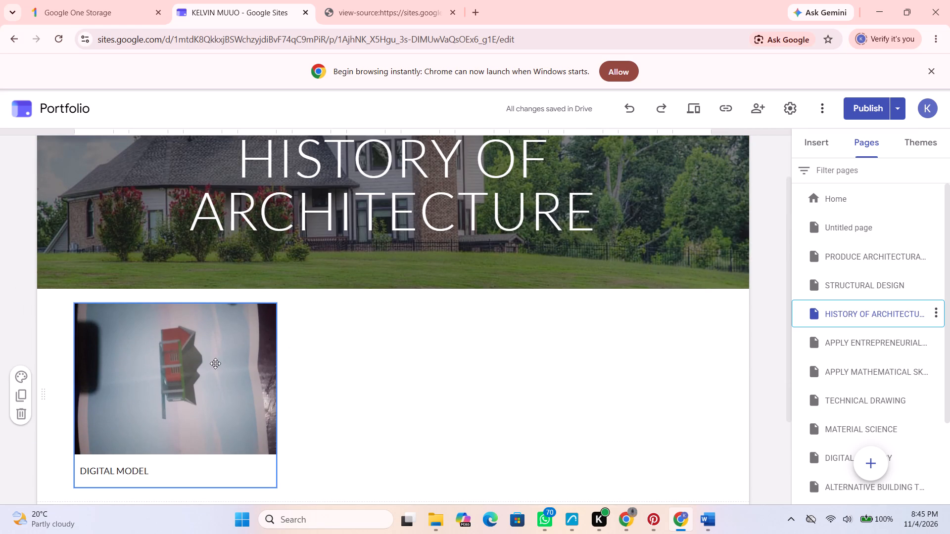
{"action": "right_click", "coordinate": [206, 363]}
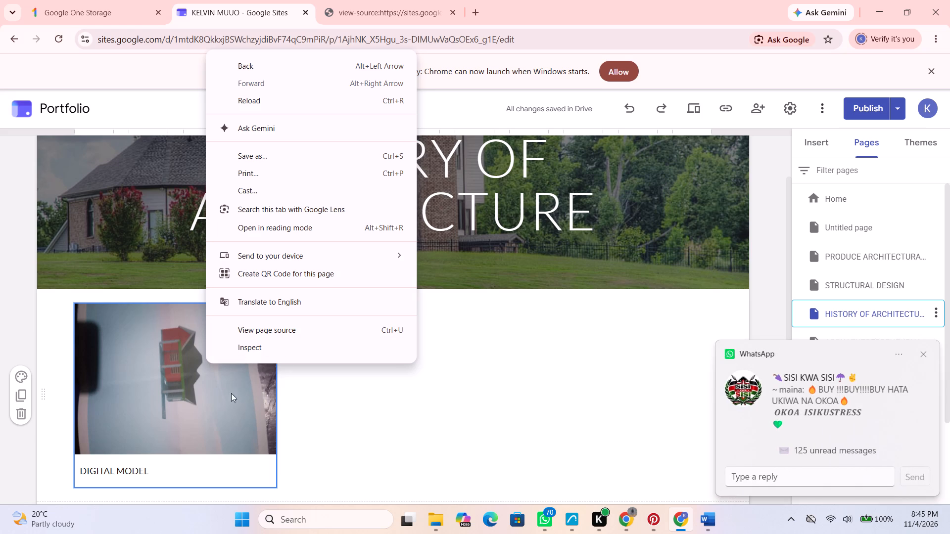
{"action": "left_click", "coordinate": [20, 413]}
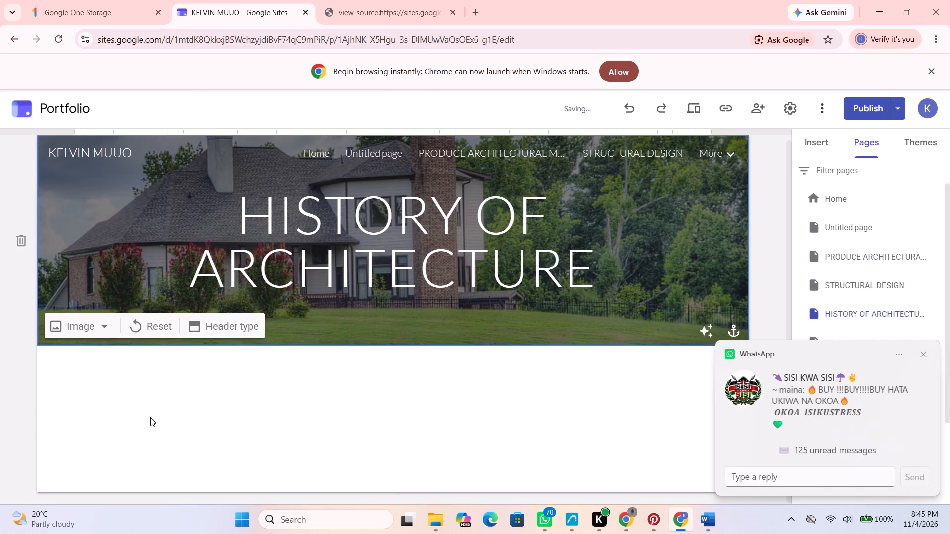
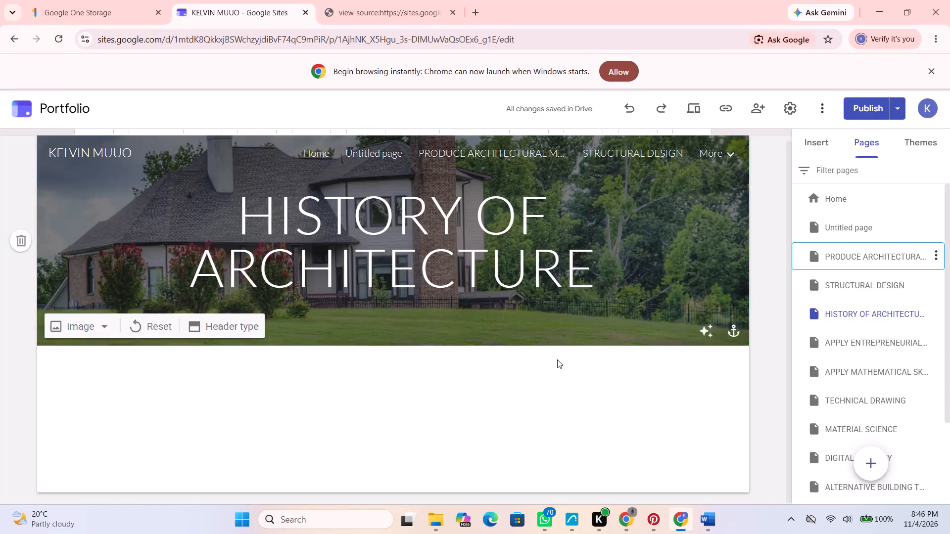
Paste the copied building model image below the "CAT 1" notebook photo on the Produce Architectural Models page.
{"action": "scroll", "coordinate": [493, 418], "scroll_direction": "down", "scroll_amount": 2}
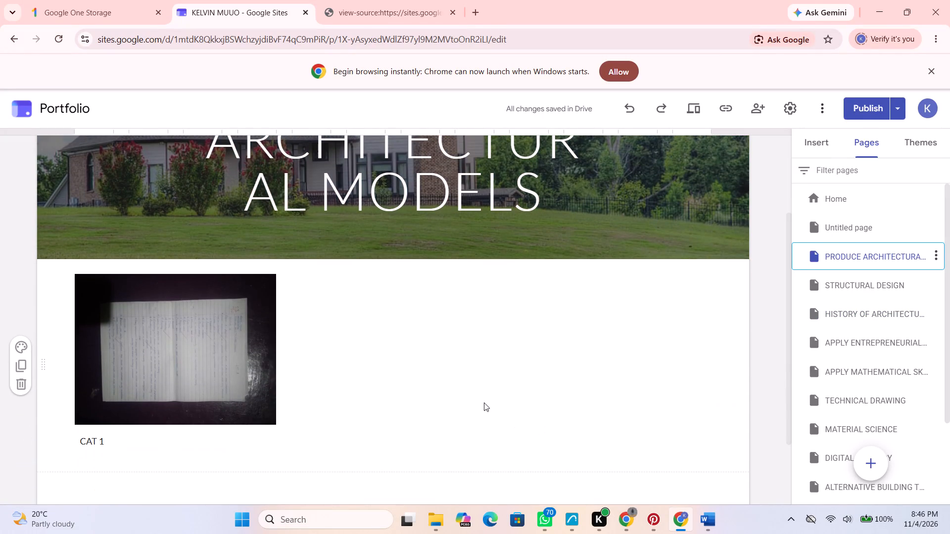
{"action": "key", "text": "ctrl+v"}
Add the caption "DIGITAL MODEL" beneath the building model image on the Produce Architectural Models page.
{"action": "left_click", "coordinate": [239, 194]}
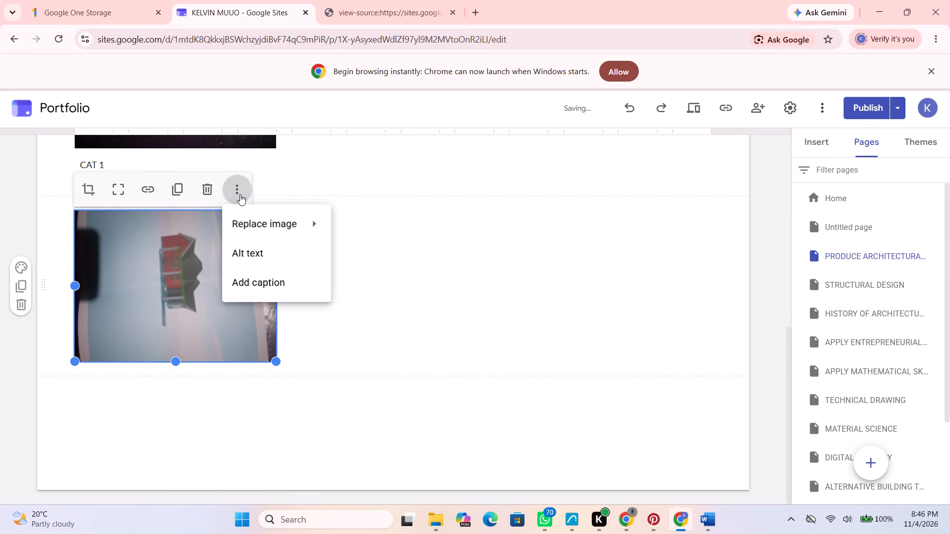
{"action": "left_click", "coordinate": [287, 277]}
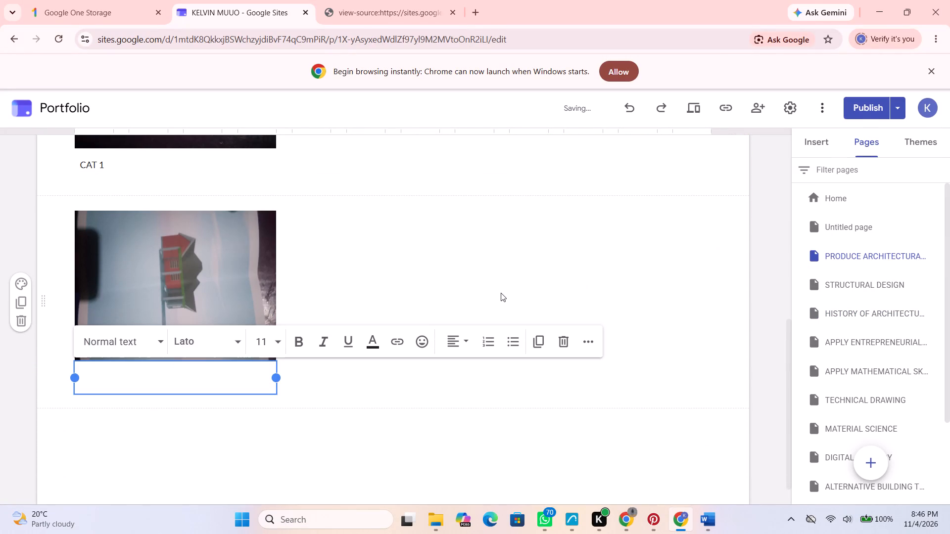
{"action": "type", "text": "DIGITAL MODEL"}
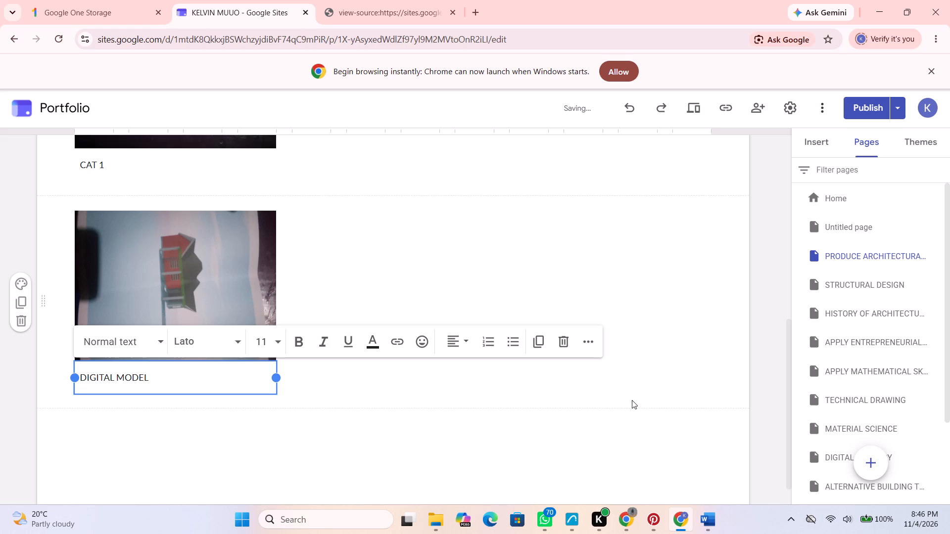
{"action": "left_click", "coordinate": [633, 400]}
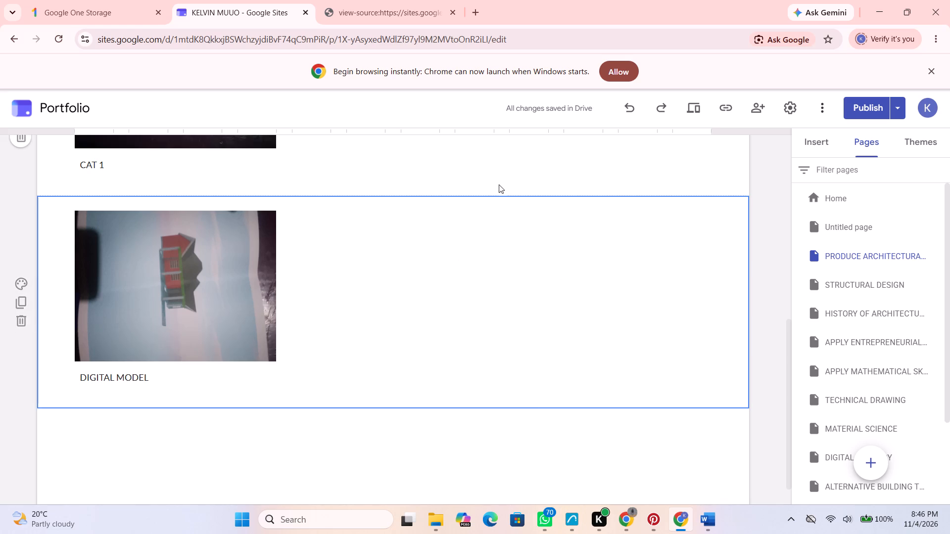
{"action": "left_click", "coordinate": [519, 153]}
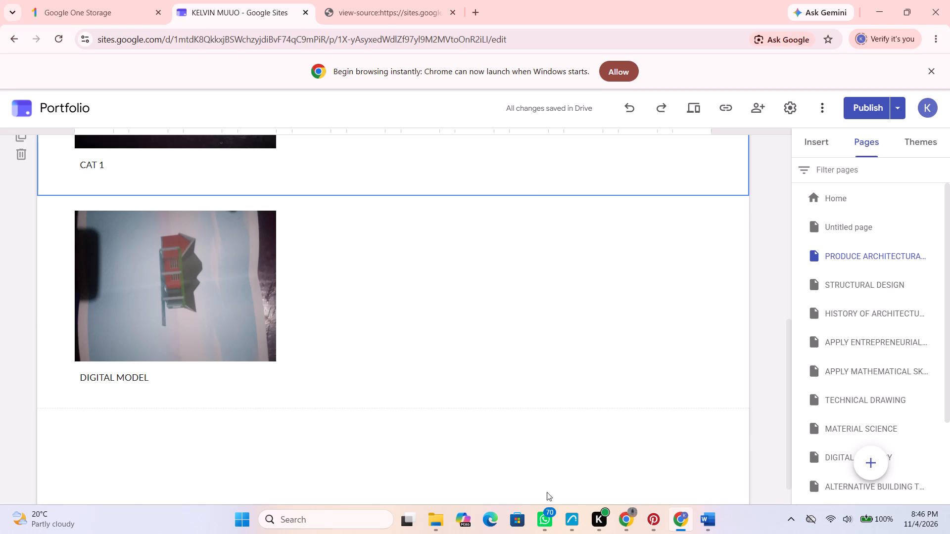
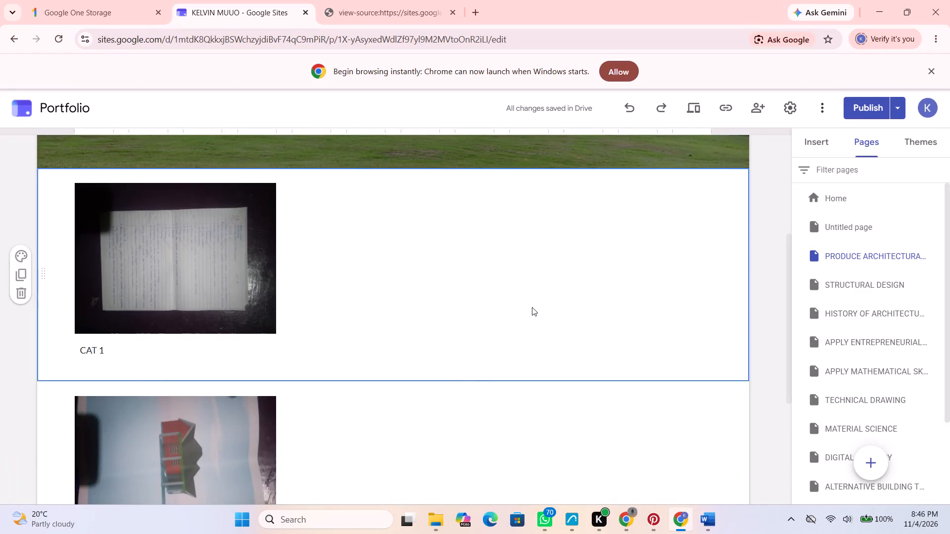
Paste the copied photo of the handwritten lined page below the notebook image on the Produce Architectural Models page.
{"action": "key", "text": "ctrl+v"}
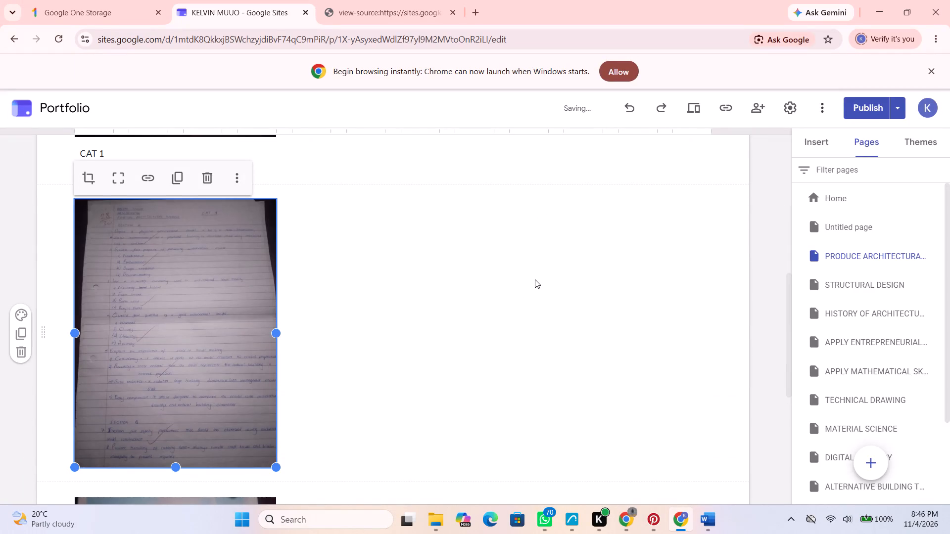
Delete the open-notebook photo together with its "CAT 1" caption from below the page header.
{"action": "scroll", "coordinate": [200, 333], "scroll_direction": "up", "scroll_amount": 4}
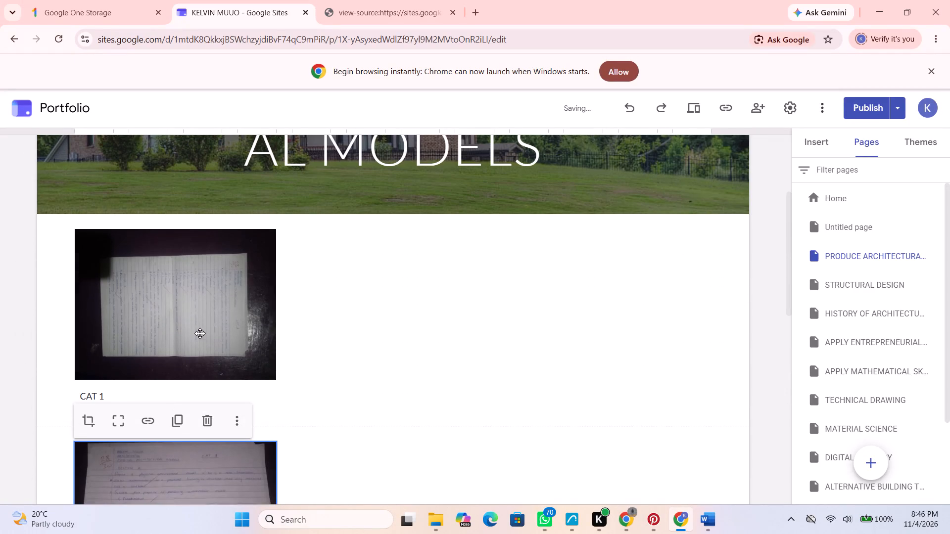
{"action": "left_click", "coordinate": [208, 327]}
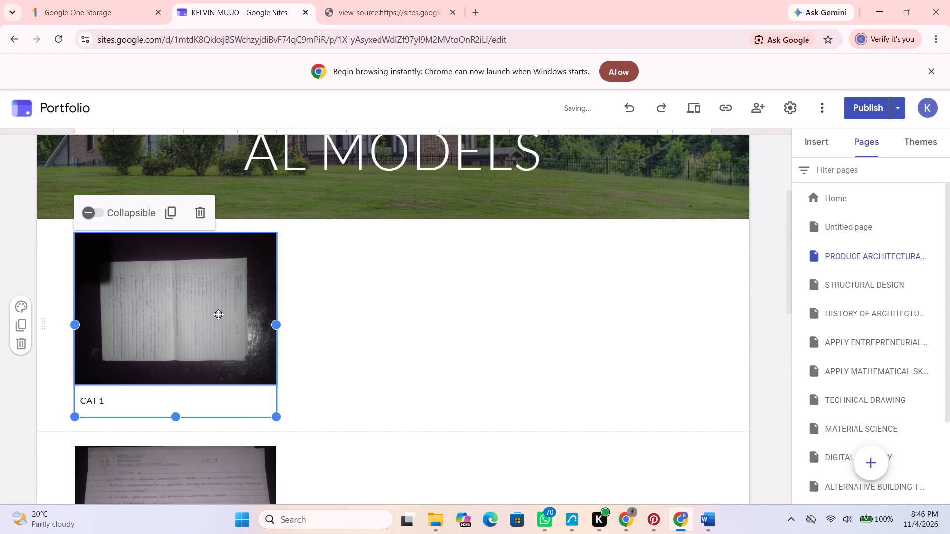
{"action": "left_click", "coordinate": [207, 211]}
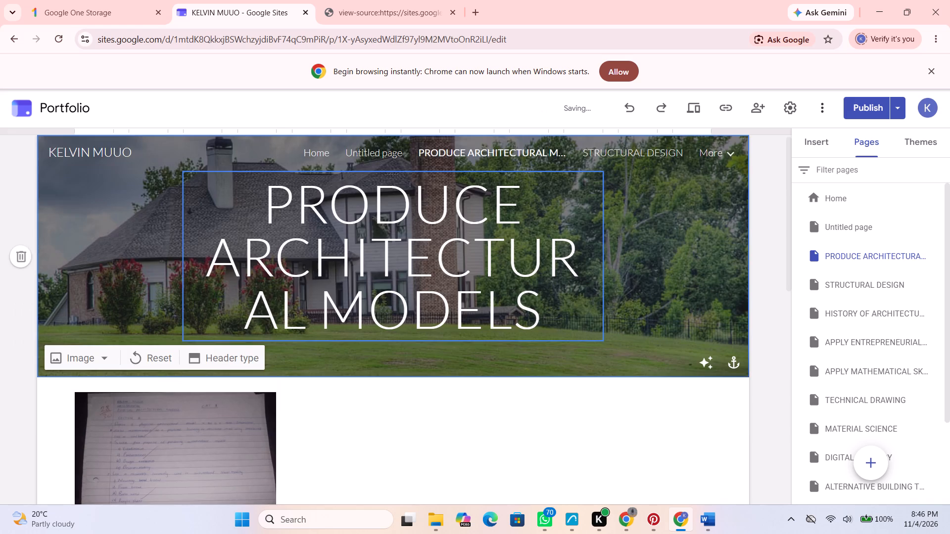
Add the caption "CAPTION 1" beneath the pasted handwritten page photo.
{"action": "scroll", "coordinate": [167, 442], "scroll_direction": "down", "scroll_amount": 3}
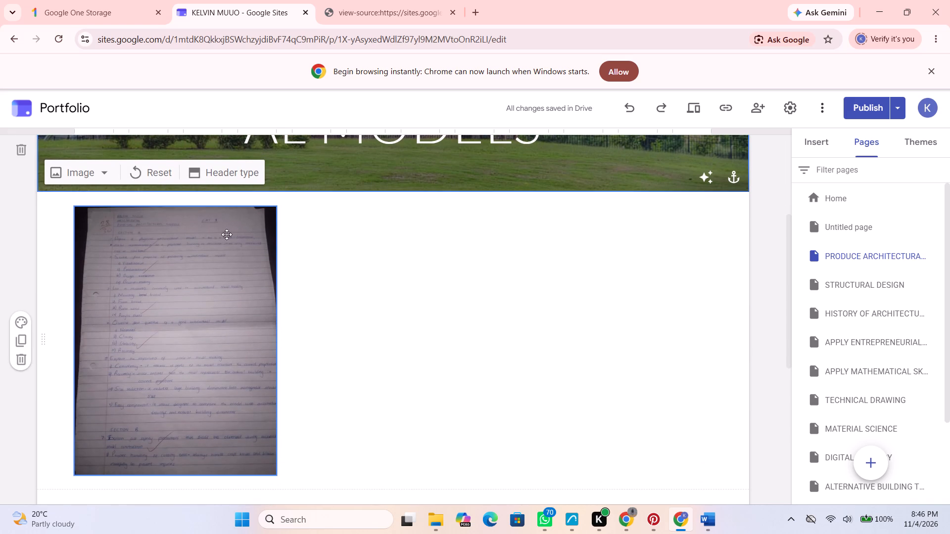
{"action": "left_click", "coordinate": [224, 318]}
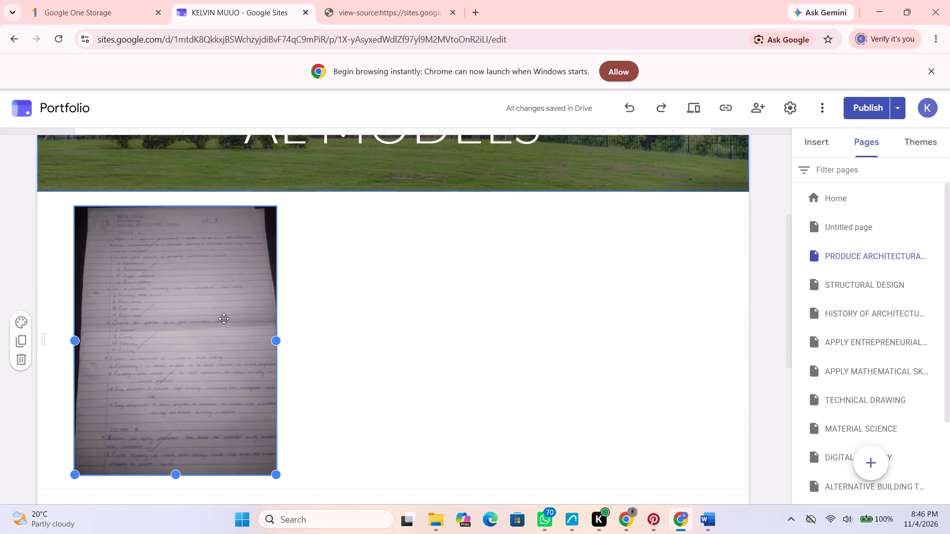
{"action": "left_click_drag", "start_coordinate": [238, 202], "coordinate": [239, 192]}
{"action": "left_click", "coordinate": [237, 194]}
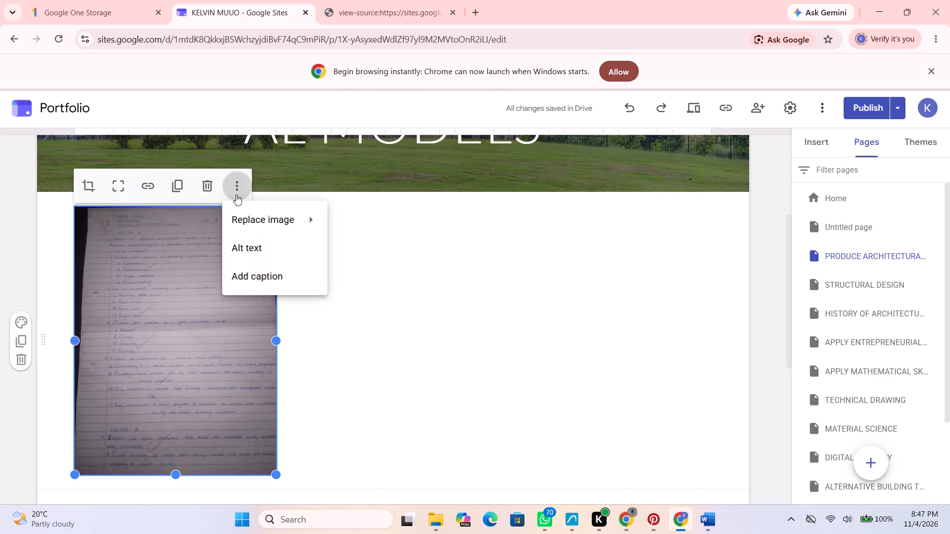
{"action": "left_click", "coordinate": [238, 269]}
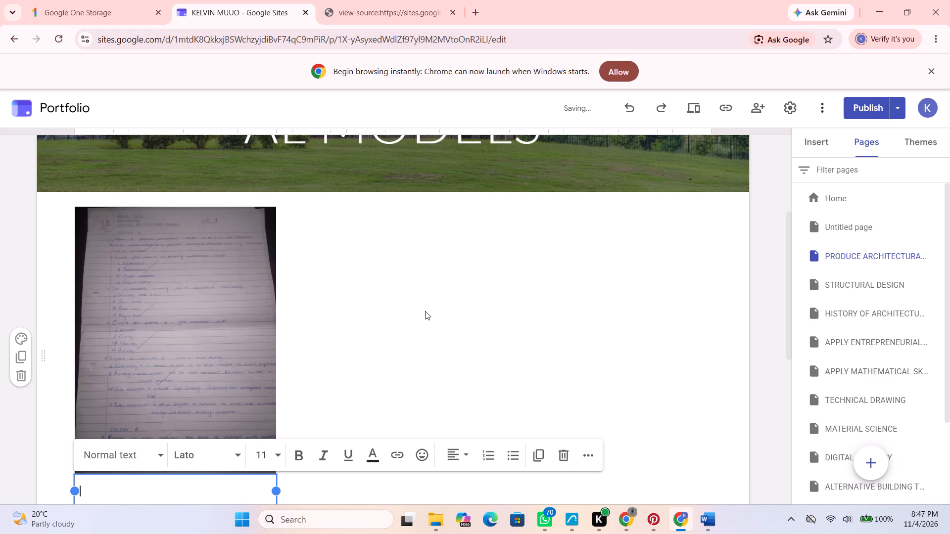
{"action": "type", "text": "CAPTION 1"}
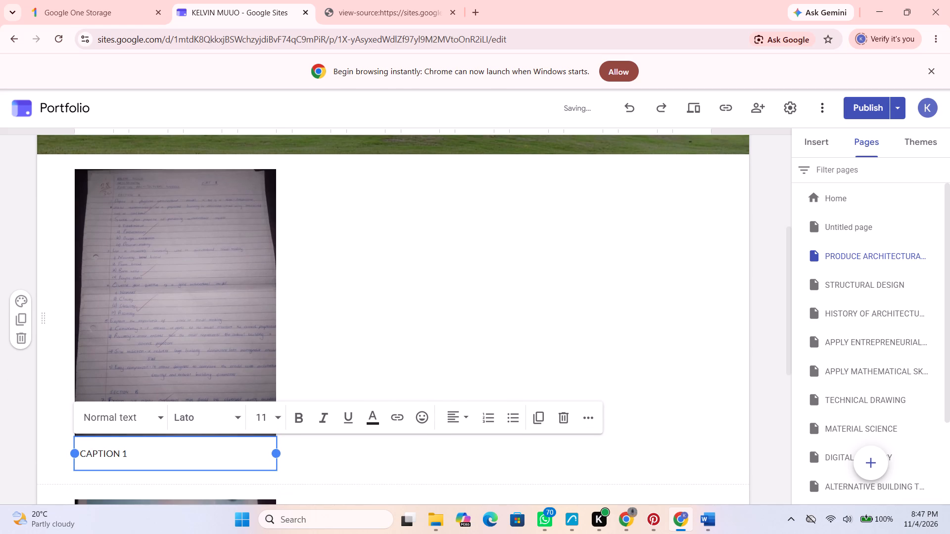
{"action": "left_click", "coordinate": [460, 256]}
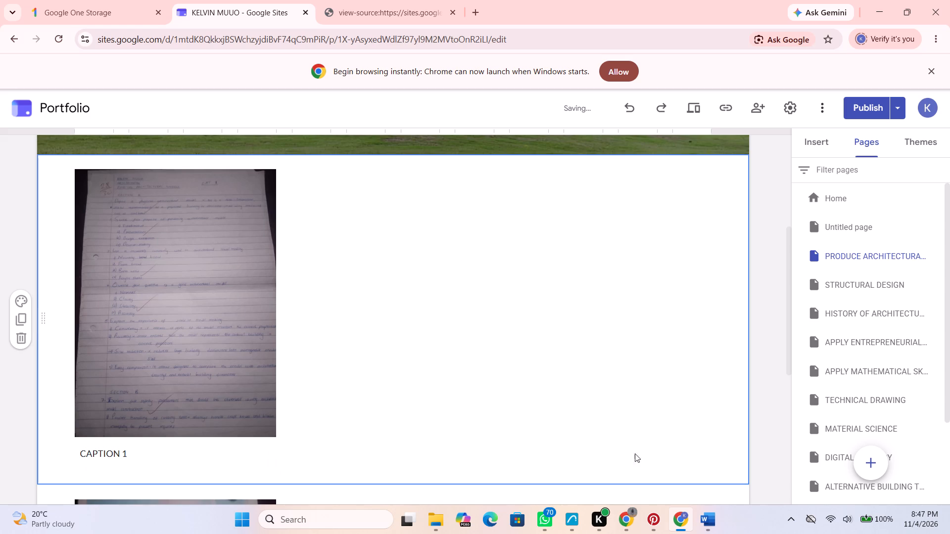
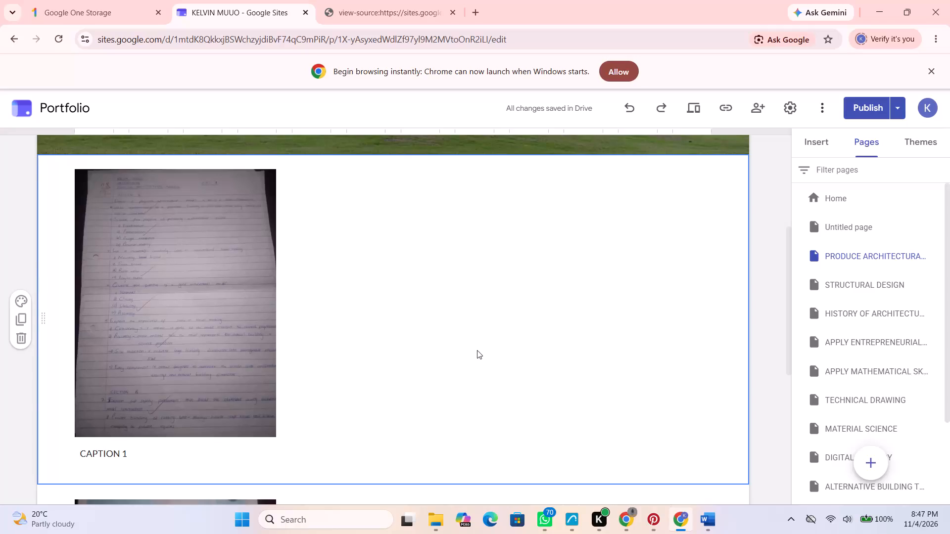
Paste the copied handwritten-page photo into a new section beneath the image captioned "CAPTION 1" on the Produce Architectural Models page.
{"action": "key", "text": "ctrl+v"}
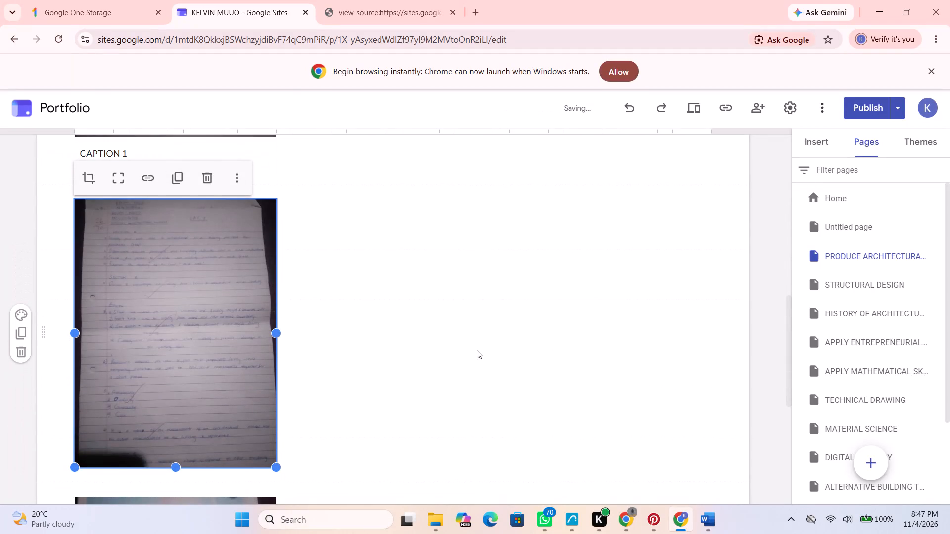
Add the caption "CAT 2" beneath the newly pasted handwritten-page photo.
{"action": "left_click", "coordinate": [251, 181]}
{"action": "left_click", "coordinate": [266, 271]}
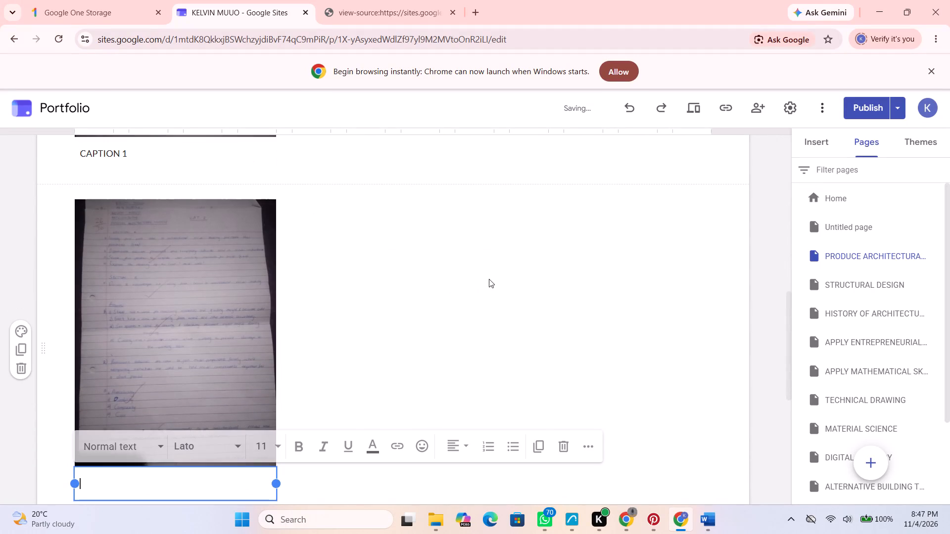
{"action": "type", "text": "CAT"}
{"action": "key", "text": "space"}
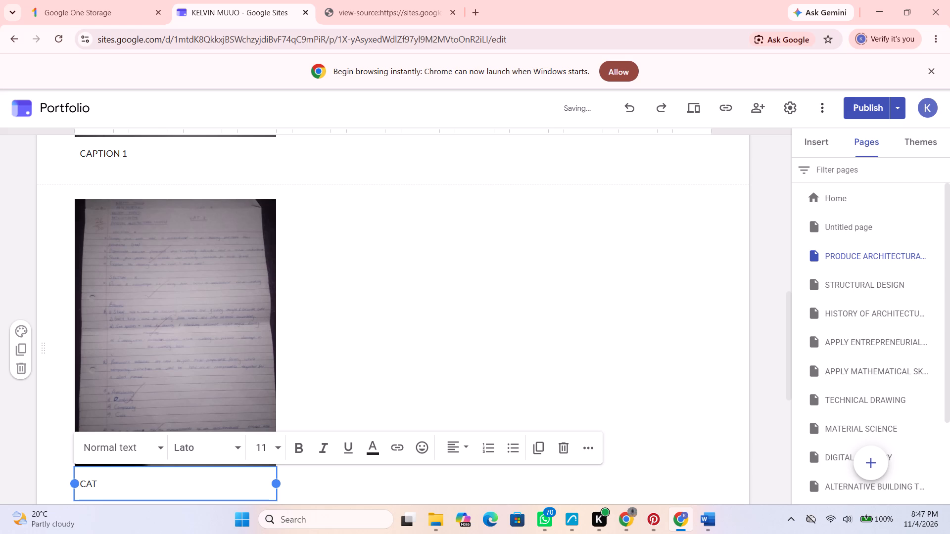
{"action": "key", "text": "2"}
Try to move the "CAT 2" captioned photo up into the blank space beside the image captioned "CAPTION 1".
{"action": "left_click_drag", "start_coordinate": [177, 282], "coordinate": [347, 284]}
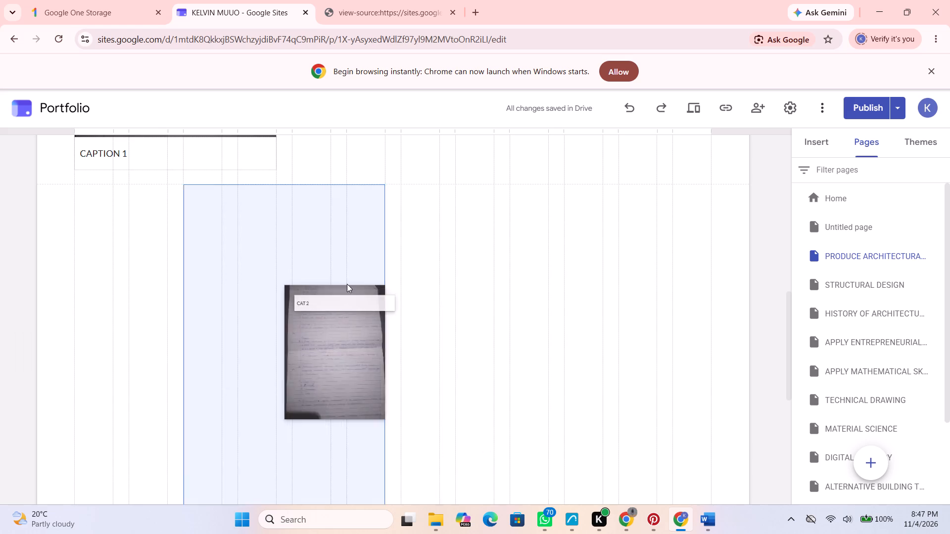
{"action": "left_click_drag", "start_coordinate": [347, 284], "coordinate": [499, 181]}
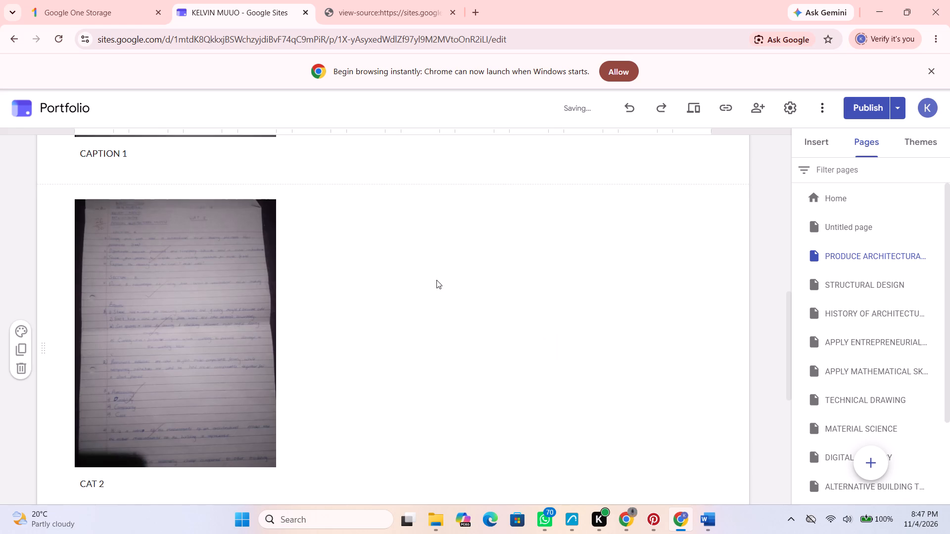
Move the captioned CAT 2 notes photo up into the section above, beside the notes photo captioned CAPTION 1.
{"action": "scroll", "coordinate": [374, 353], "scroll_direction": "up", "scroll_amount": 3}
{"action": "left_click_drag", "start_coordinate": [239, 407], "coordinate": [459, 332]}
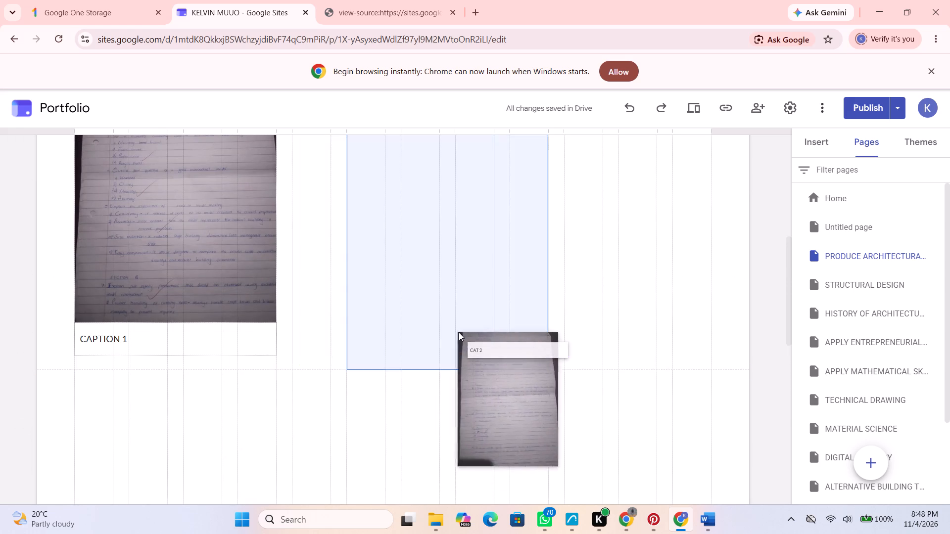
Change the caption under the handwritten notes photo beside CAT 2 to CAT 1.
{"action": "left_click", "coordinate": [236, 296]}
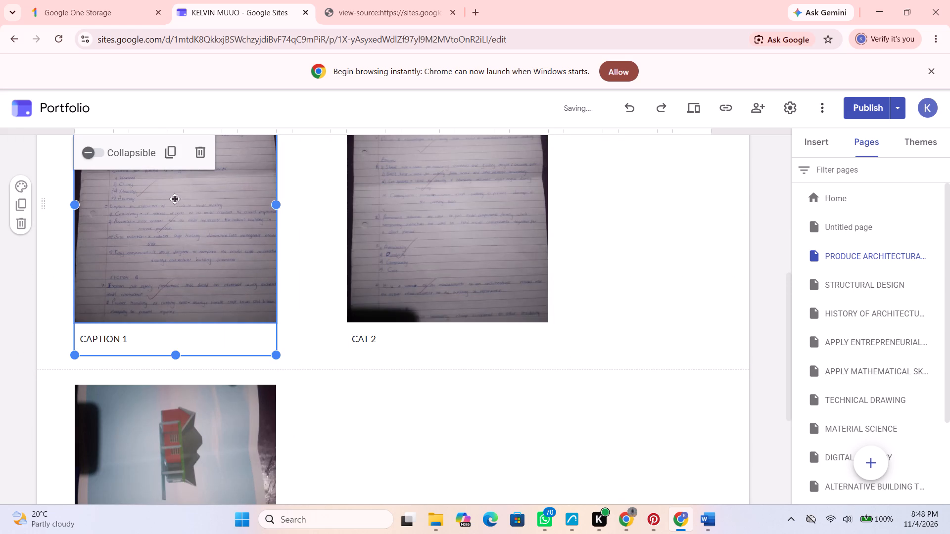
{"action": "left_click", "coordinate": [136, 346]}
{"action": "key", "text": "BackSpace"}
{"action": "key", "text": "BackSpace"}
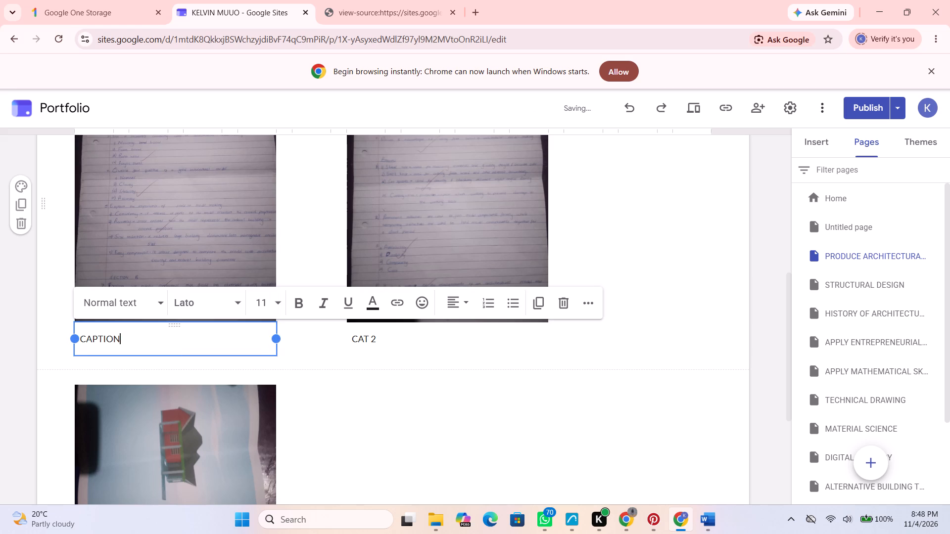
{"action": "key", "text": "BackSpace"}
{"action": "key", "text": "BackSpace"}
{"action": "key", "text": "BackSpace"}
{"action": "key", "text": "BackSpace"}
{"action": "key", "text": "BackSpace"}
{"action": "type", "text": "T 1"}
{"action": "left_click", "coordinate": [454, 400]}
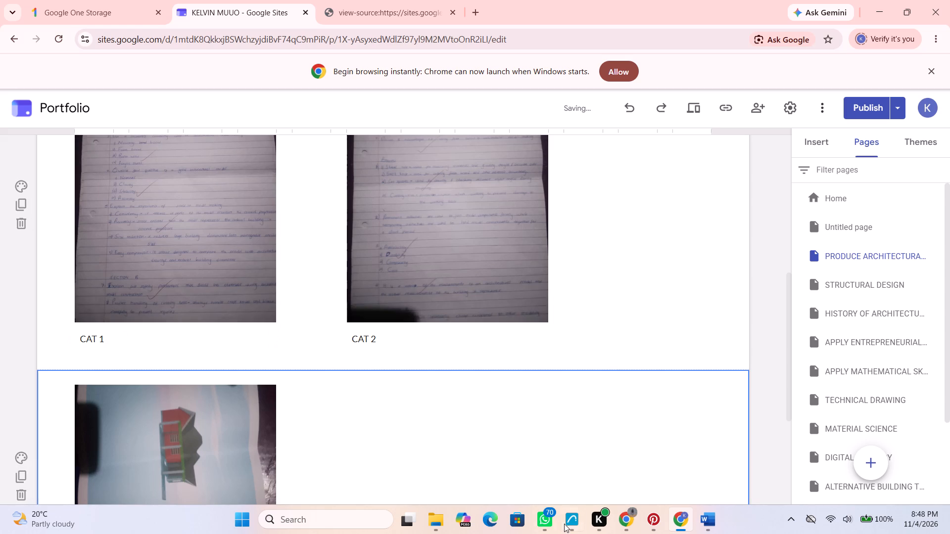
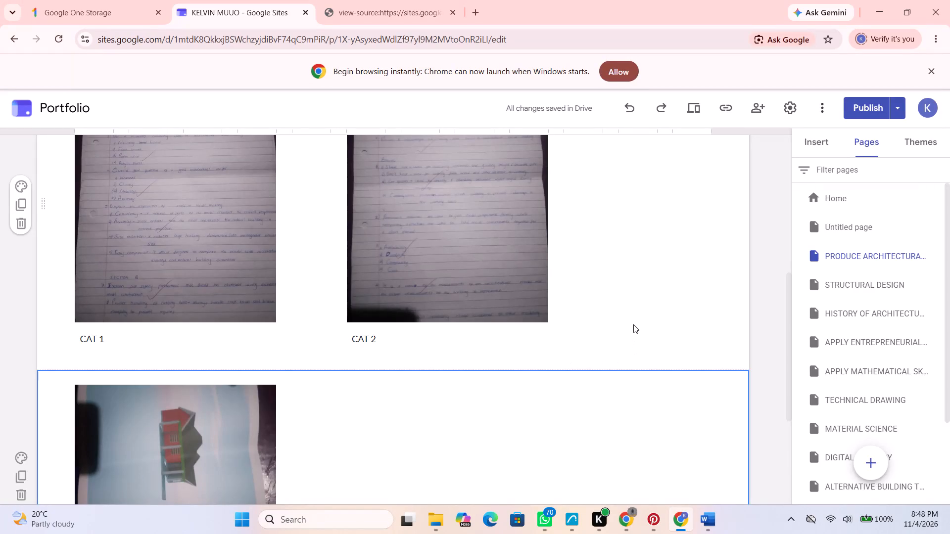
Paste the copied handwritten notes photo below the CAT 1 and CAT 2 section and shift it toward the middle of its section.
{"action": "left_click", "coordinate": [633, 324]}
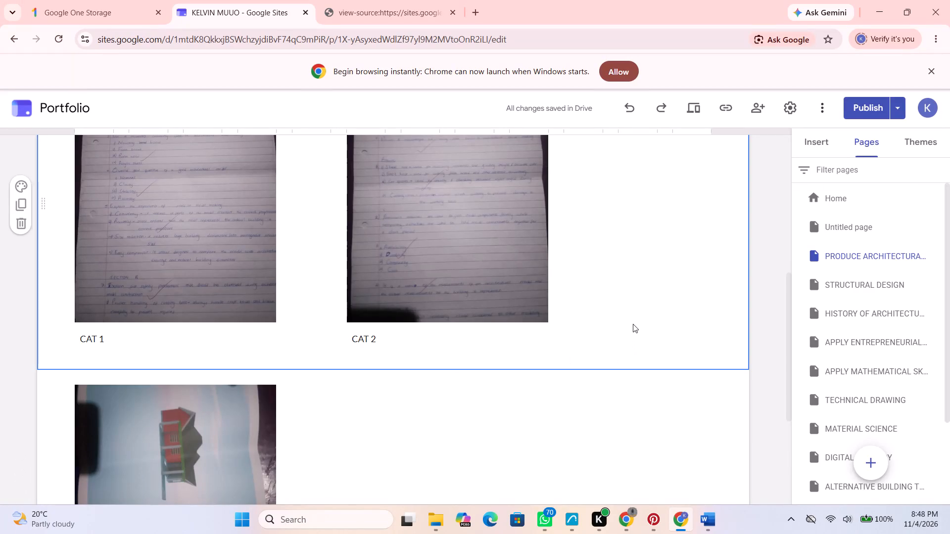
{"action": "key", "text": "ctrl+v"}
{"action": "left_click_drag", "start_coordinate": [204, 325], "coordinate": [204, 325]}
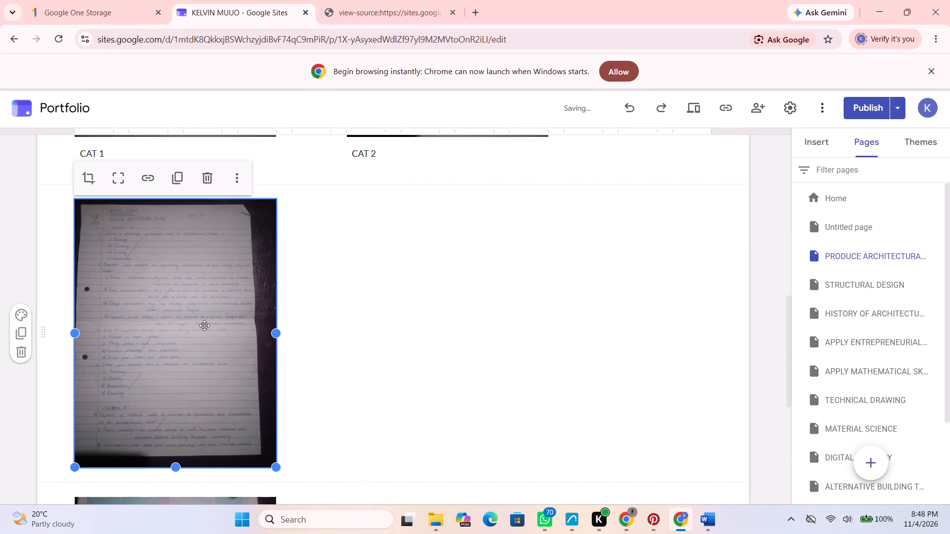
{"action": "left_click_drag", "start_coordinate": [204, 325], "coordinate": [383, 339]}
Add the caption CAT 3 under the newly pasted handwritten notes photo.
{"action": "left_click", "coordinate": [355, 326]}
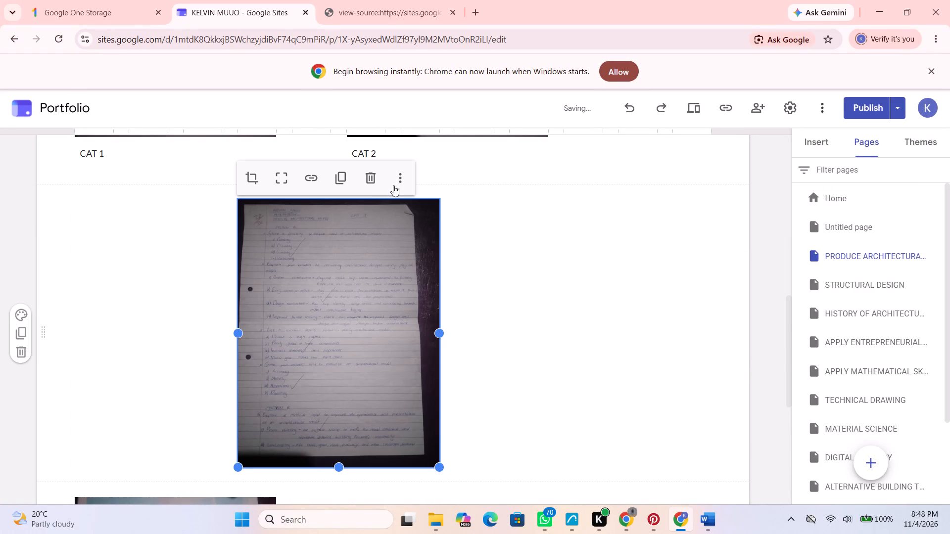
{"action": "left_click", "coordinate": [399, 176]}
{"action": "left_click", "coordinate": [446, 267]}
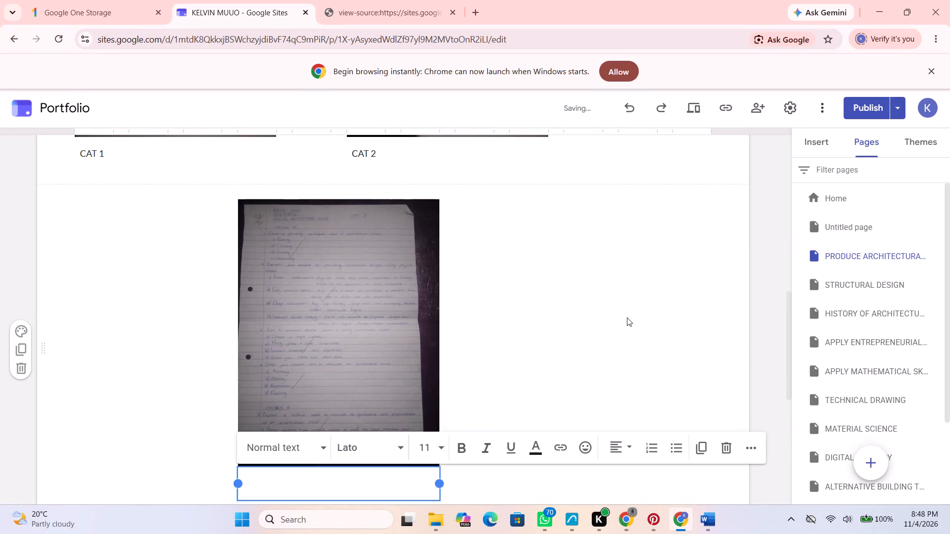
{"action": "type", "text": "CA"}
{"action": "type", "text": "T 3"}
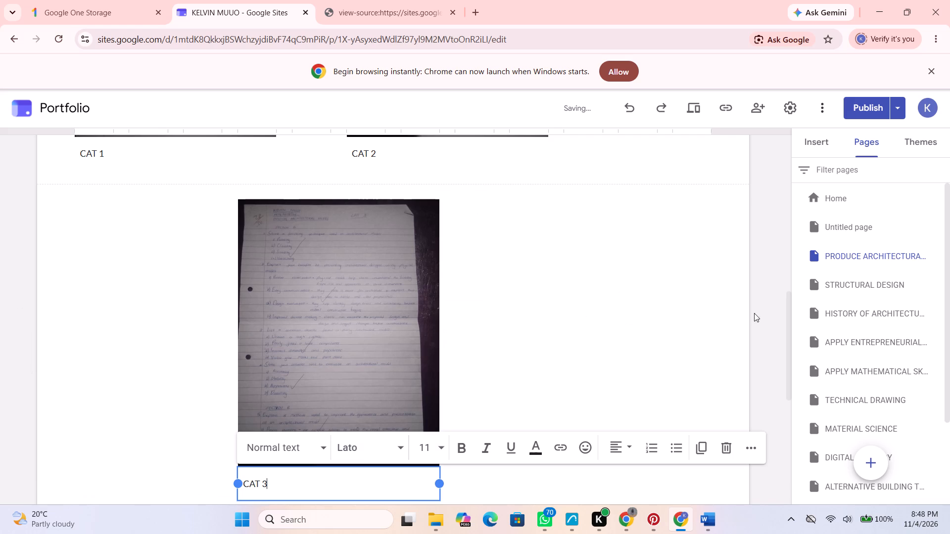
{"action": "left_click", "coordinate": [754, 313]}
{"action": "scroll", "coordinate": [571, 349], "scroll_direction": "down", "scroll_amount": 4}
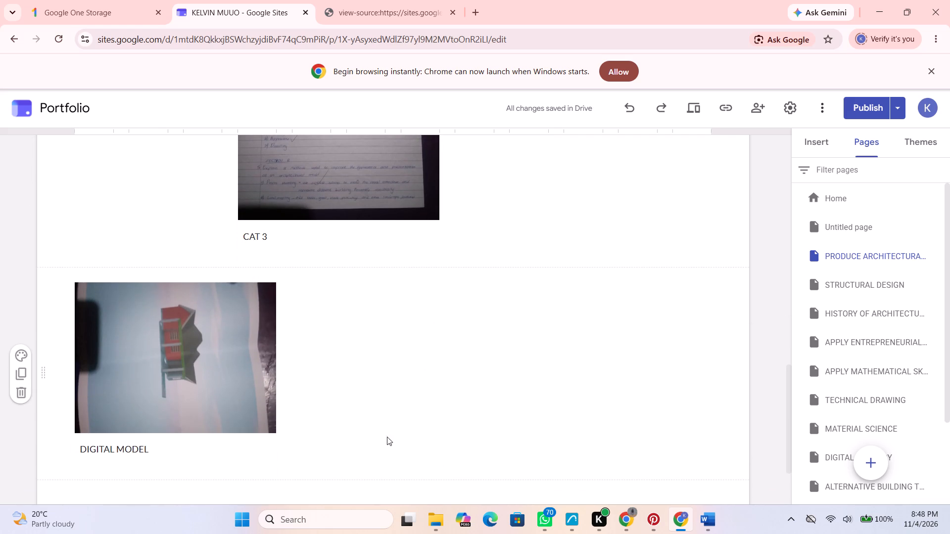
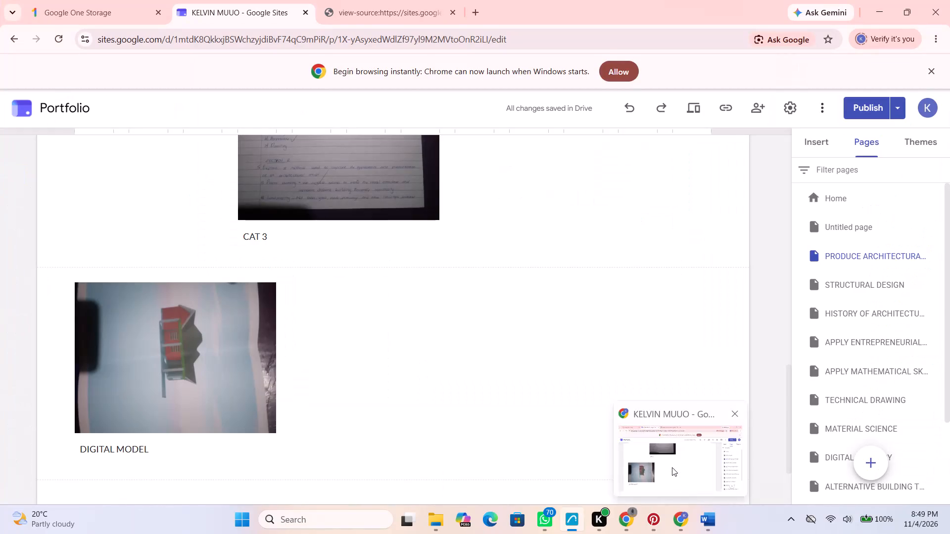
Switch back to the Google Sites editor in Chrome and review the Produce Architectural Models page from its header to the DIGITAL MODEL section.
{"action": "left_click", "coordinate": [672, 466]}
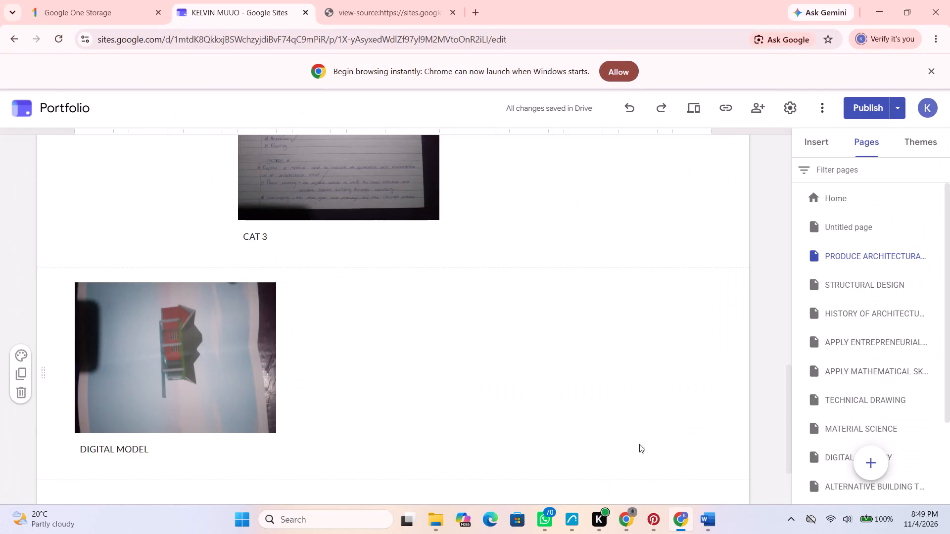
{"action": "scroll", "coordinate": [519, 405], "scroll_direction": "up", "scroll_amount": 12}
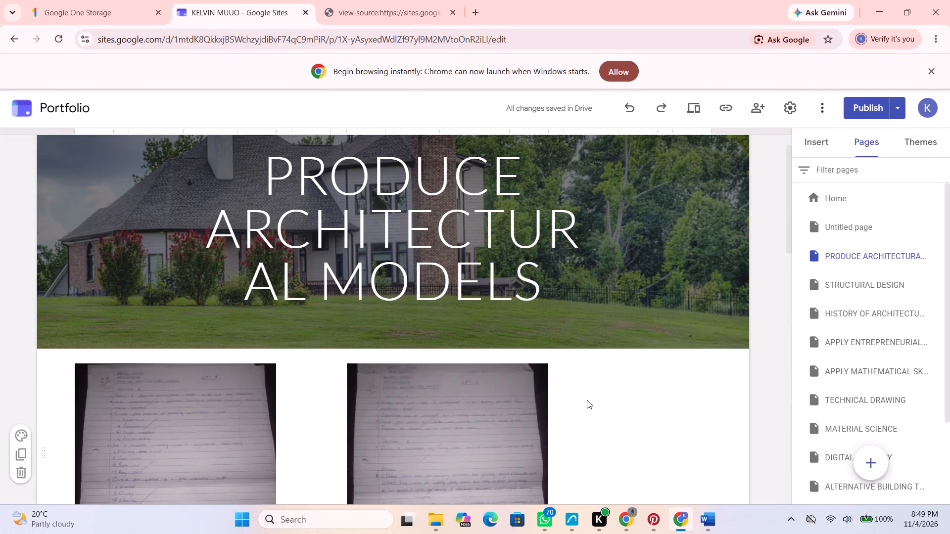
{"action": "scroll", "coordinate": [590, 403], "scroll_direction": "down", "scroll_amount": 14}
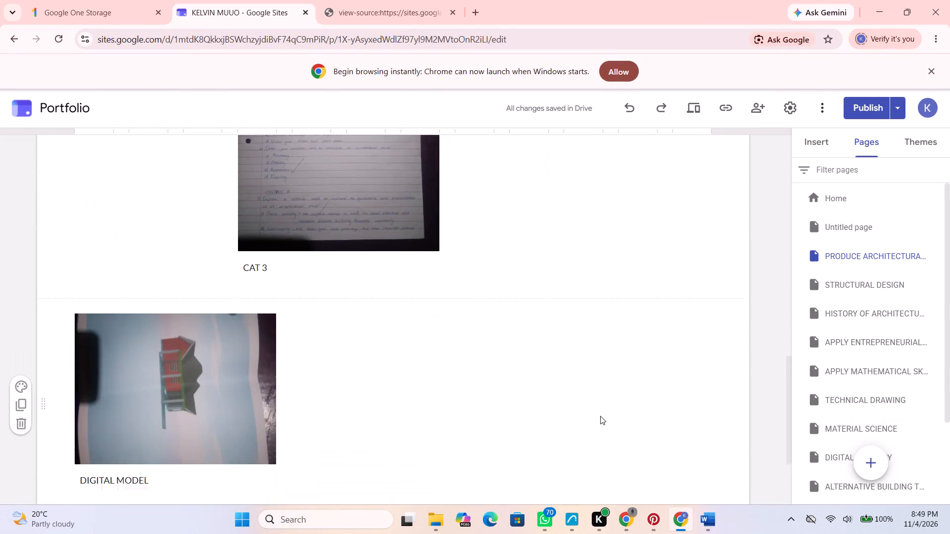
{"action": "scroll", "coordinate": [600, 416], "scroll_direction": "down", "scroll_amount": 4}
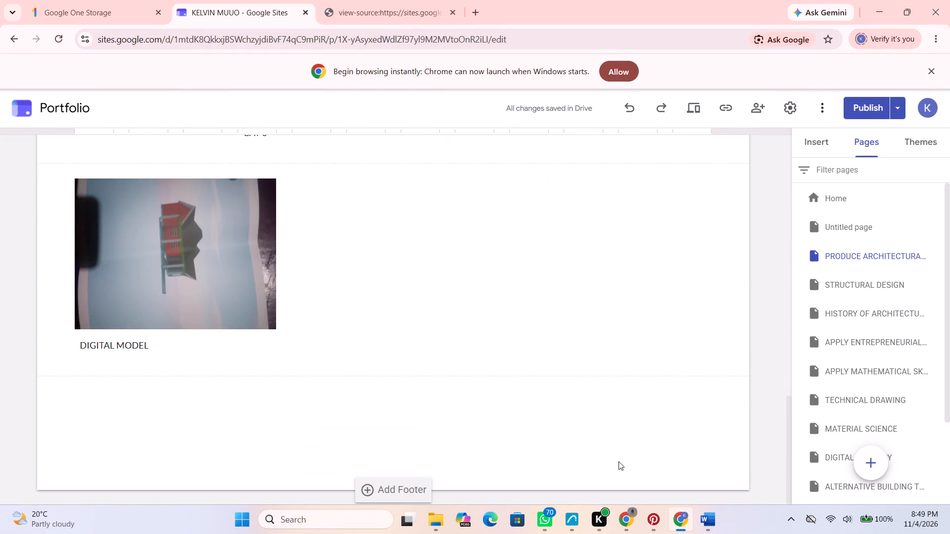
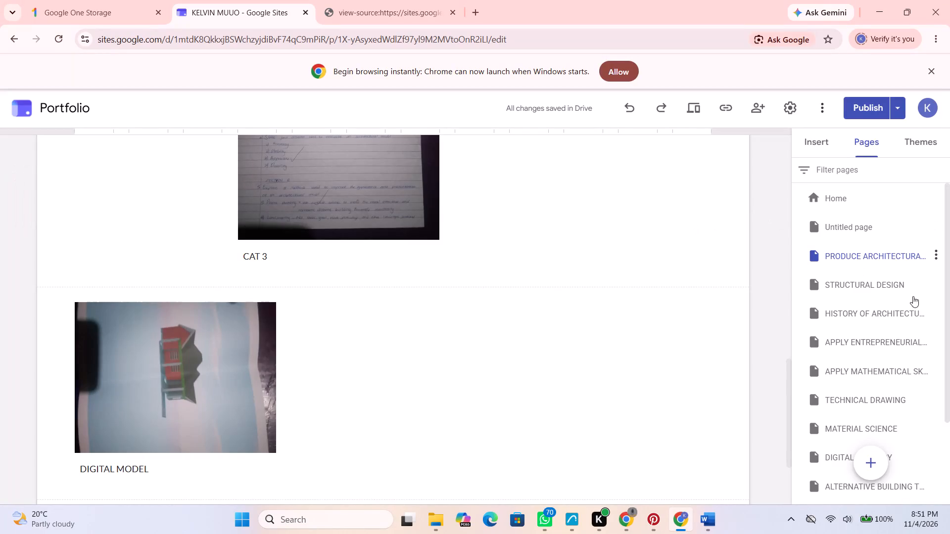
Open the History of Architecture page of the Portfolio site for editing.
{"action": "left_click", "coordinate": [911, 302]}
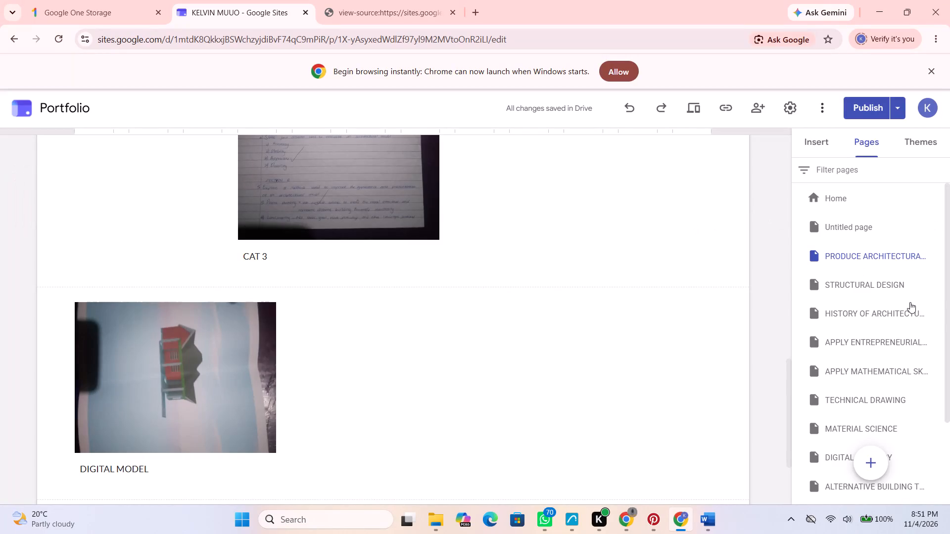
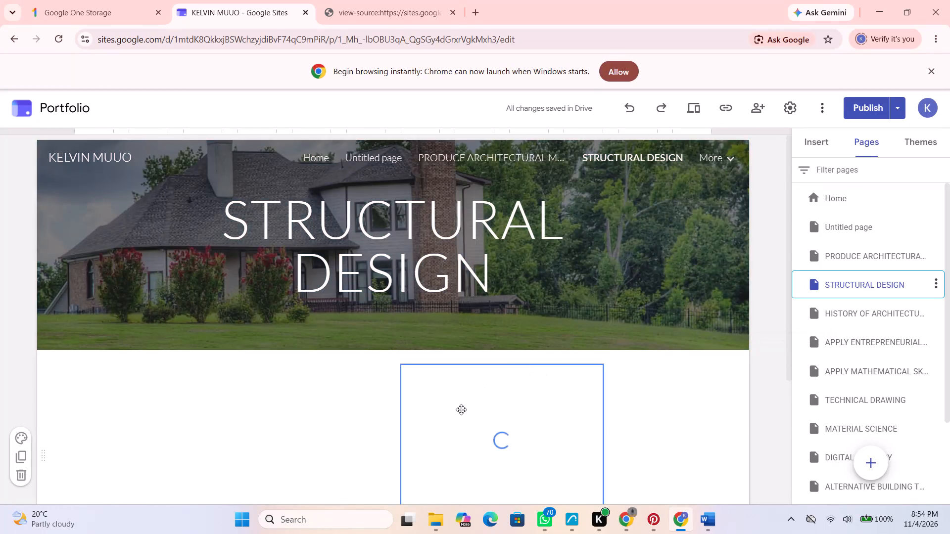
Paste the copied handwritten notes photo below the CAT 2 section on the Structural Design page.
{"action": "scroll", "coordinate": [524, 389], "scroll_direction": "down", "scroll_amount": 3}
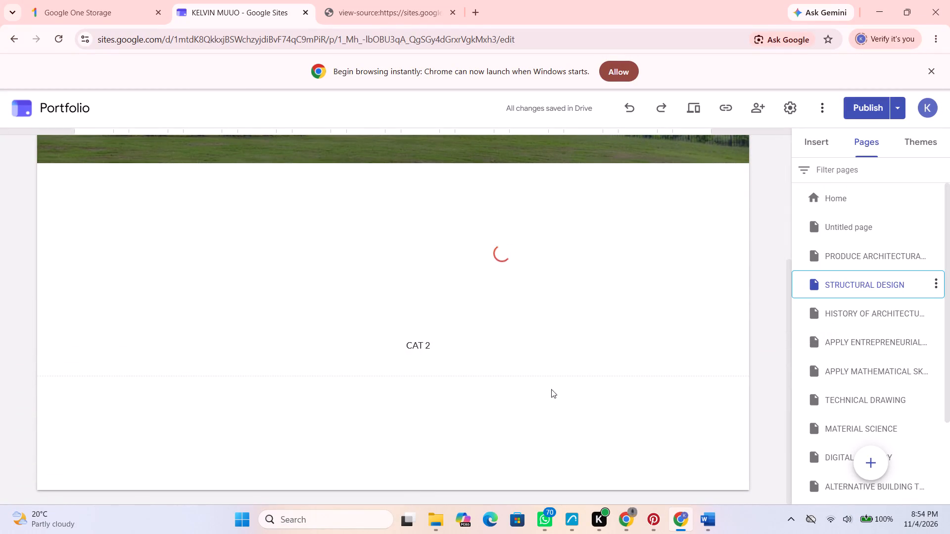
{"action": "left_click", "coordinate": [310, 327]}
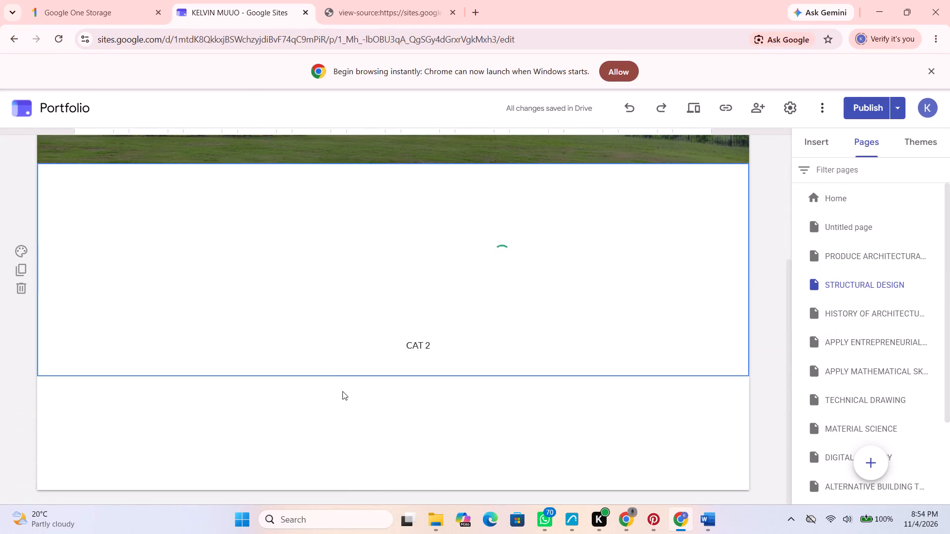
{"action": "key", "text": "ctrl+v"}
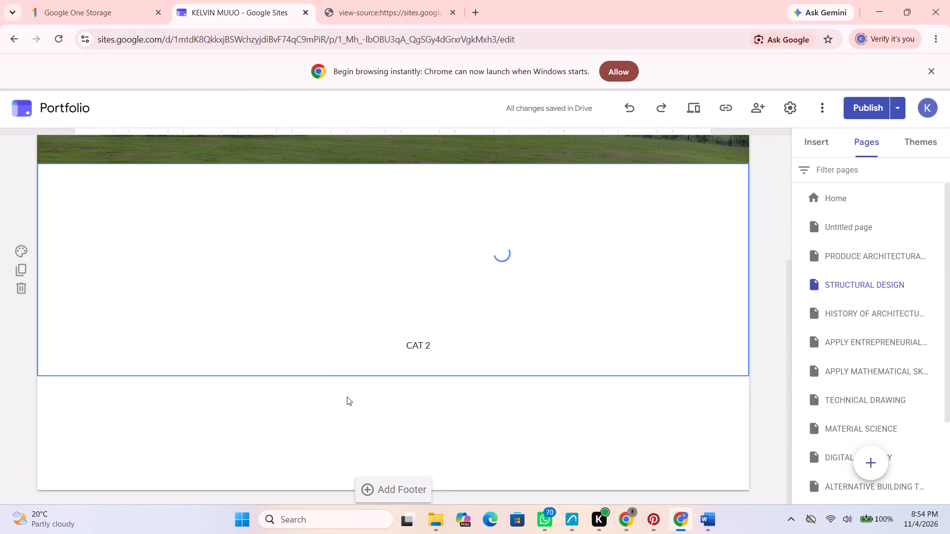
Add an empty caption under the newly pasted handwritten notes photo.
{"action": "left_click", "coordinate": [229, 188]}
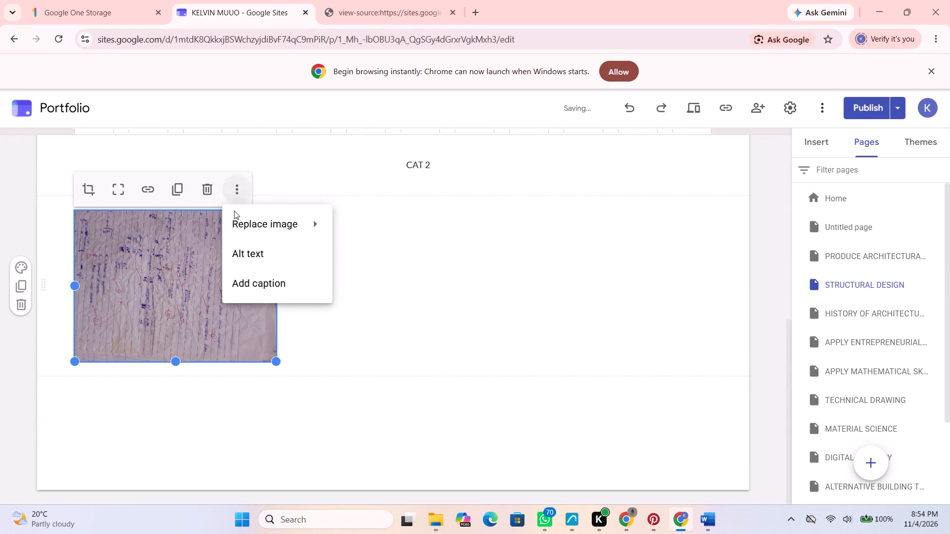
{"action": "left_click", "coordinate": [258, 283]}
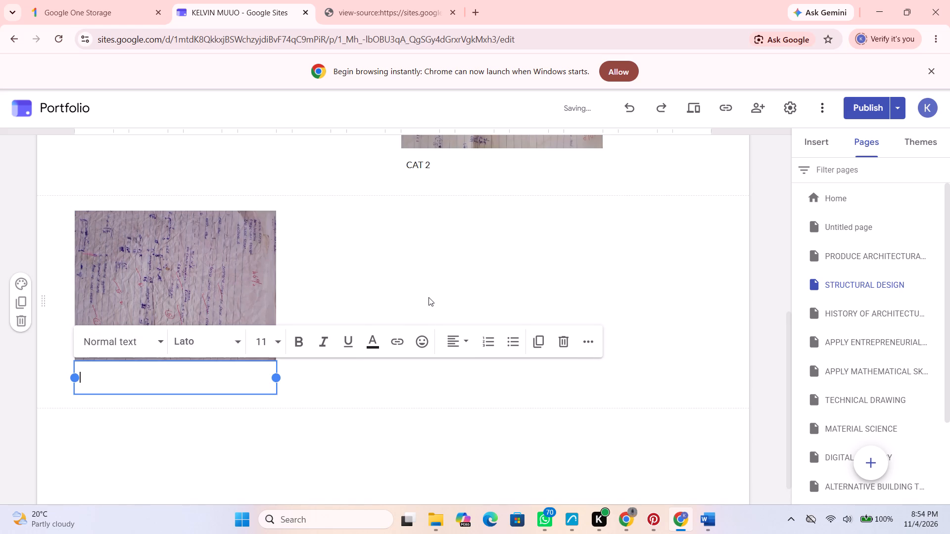
Caption the handwritten exam image below CAT 2 on the Structural Design page as END TERM.
{"action": "type", "text": "END TERM"}
{"action": "left_click", "coordinate": [513, 237]}
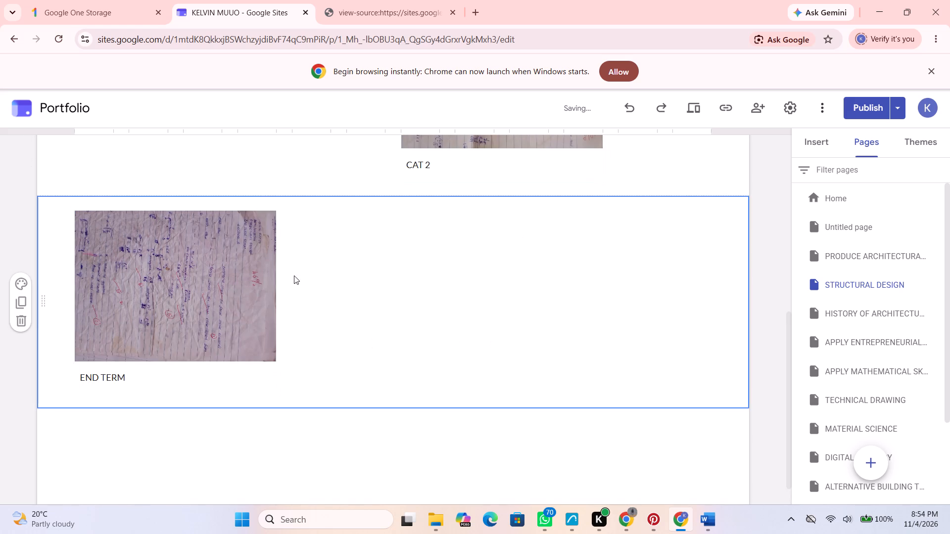
Move the END TERM image with its caption to the horizontal centre of its section.
{"action": "left_click_drag", "start_coordinate": [244, 298], "coordinate": [421, 331]}
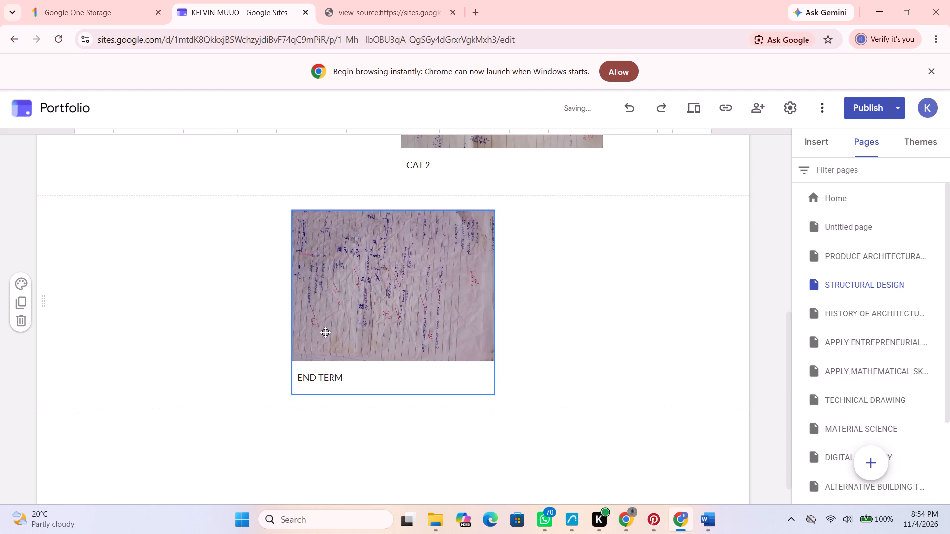
Select the section holding the CAT 2 image and switch to WhatsApp.
{"action": "scroll", "coordinate": [315, 324], "scroll_direction": "up", "scroll_amount": 4}
{"action": "left_click", "coordinate": [263, 321]}
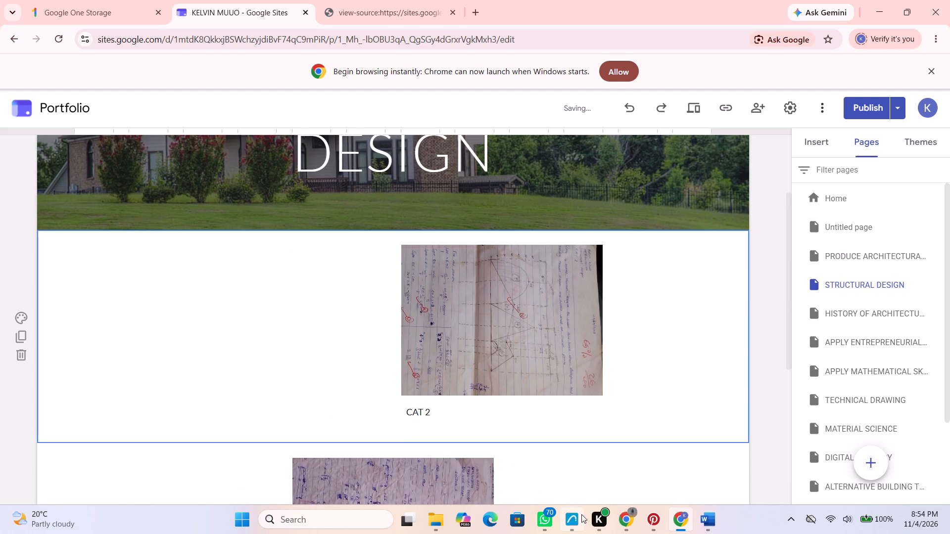
{"action": "left_click", "coordinate": [549, 525]}
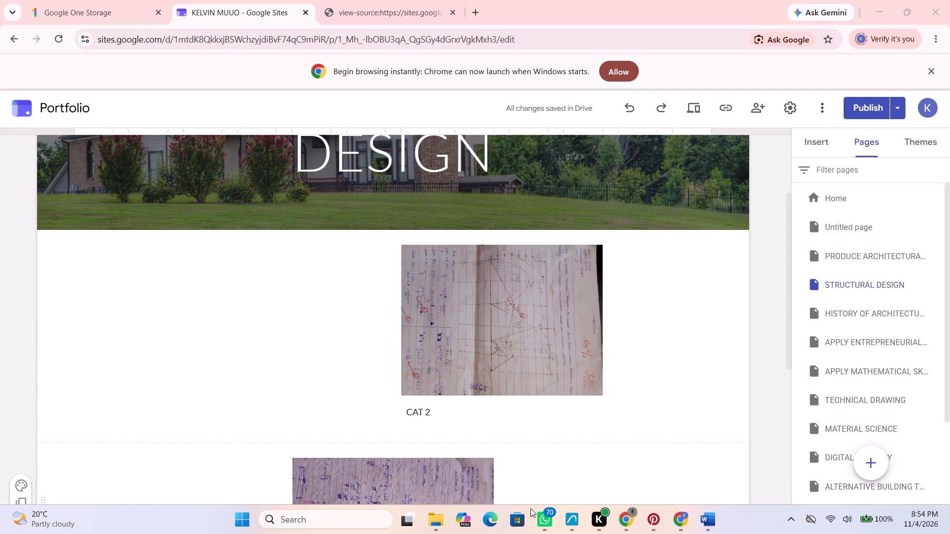
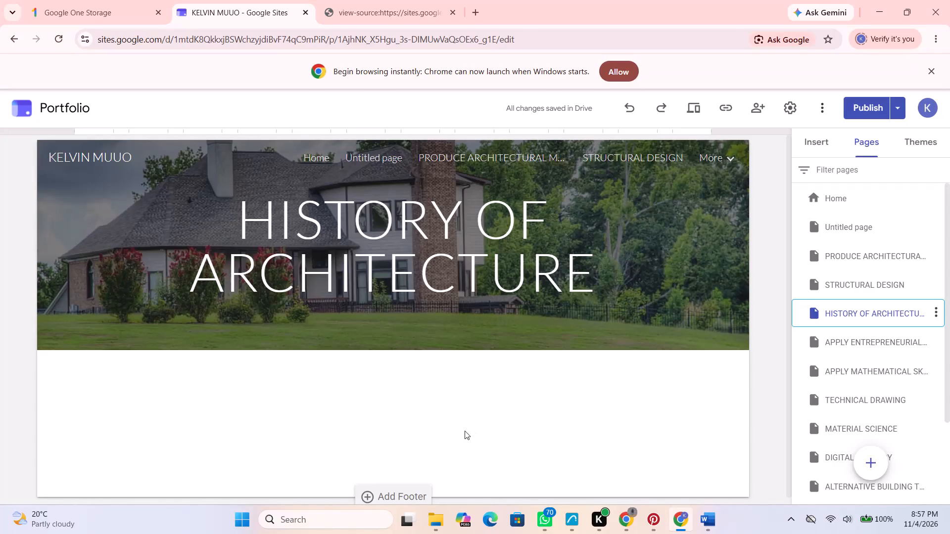
Paste the copied handwritten exam image below the header on the History of Architecture page.
{"action": "key", "text": "ctrl+v"}
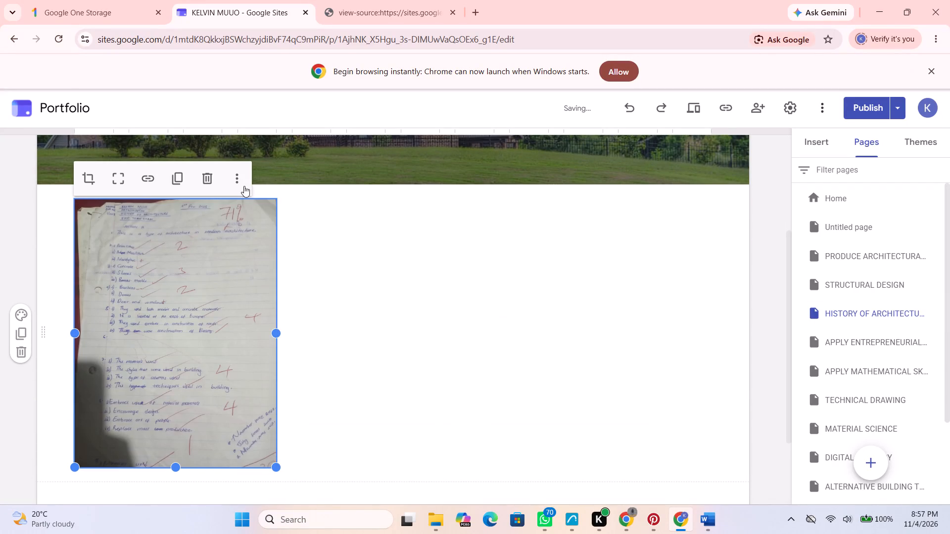
Caption the handwritten exam image on the History of Architecture page as END TERM.
{"action": "left_click", "coordinate": [243, 182]}
{"action": "left_click", "coordinate": [262, 270]}
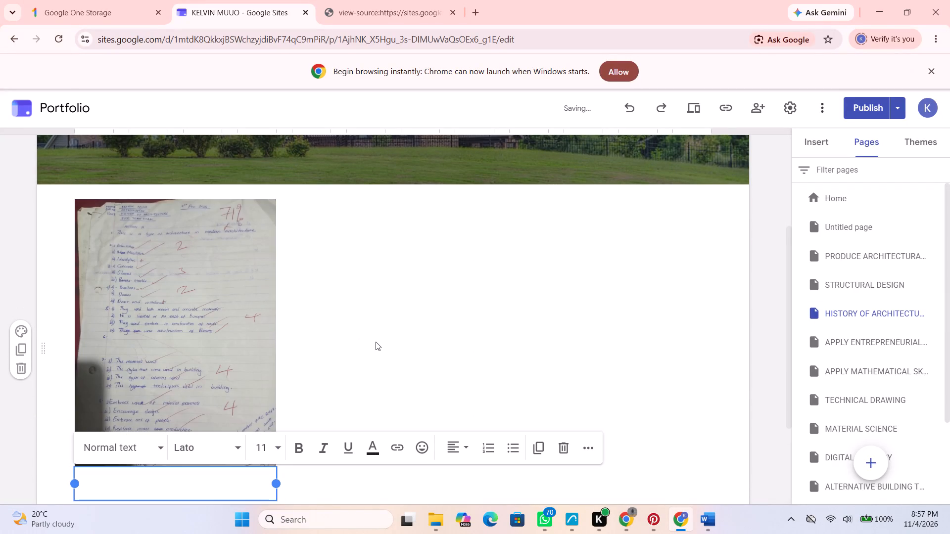
{"action": "key", "text": "e"}
{"action": "key", "text": "BackSpace"}
{"action": "type", "text": "EN"}
{"action": "key", "text": "d"}
{"action": "key", "text": "space"}
{"action": "type", "text": "TERM"}
{"action": "key", "text": "space"}
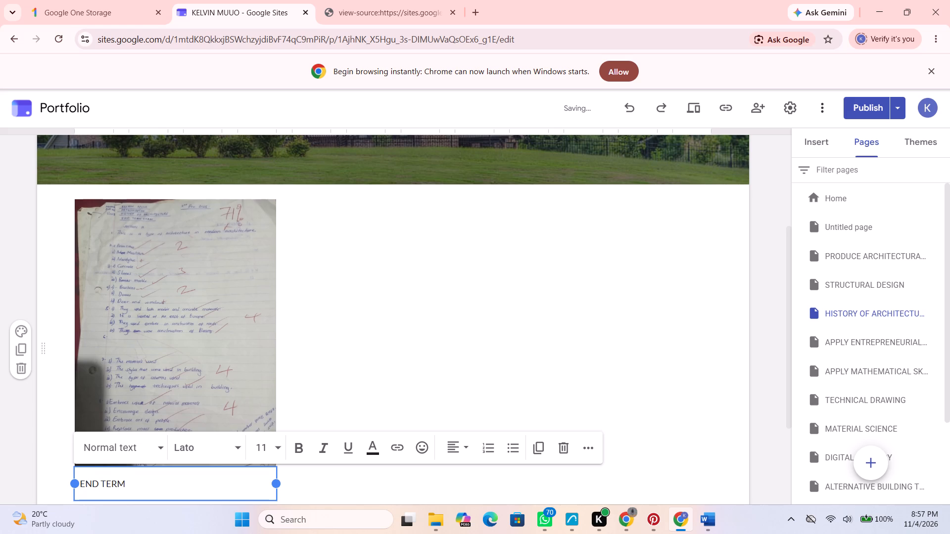
{"action": "left_click", "coordinate": [610, 266]}
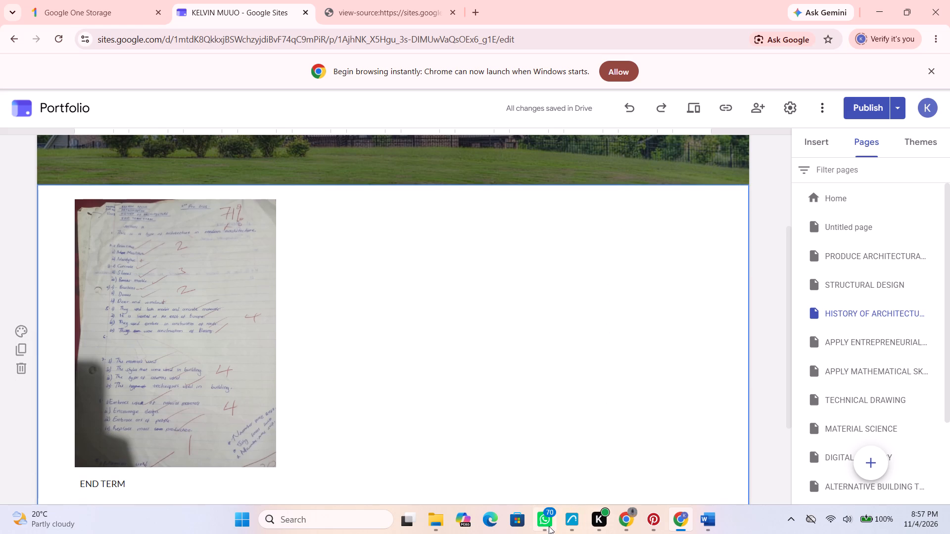
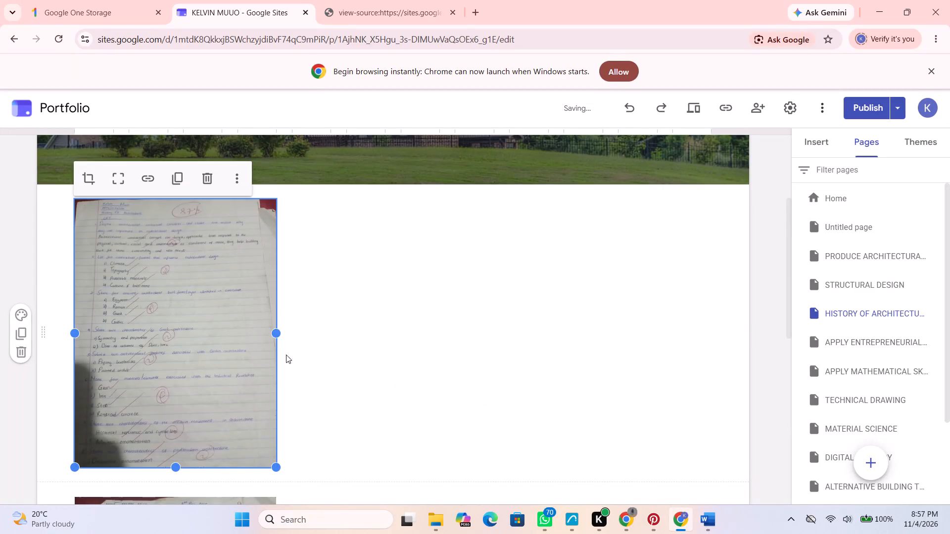
Add a caption starting with CAT to the handwritten exam image directly below the header on the History of Architecture page.
{"action": "left_click", "coordinate": [233, 173]}
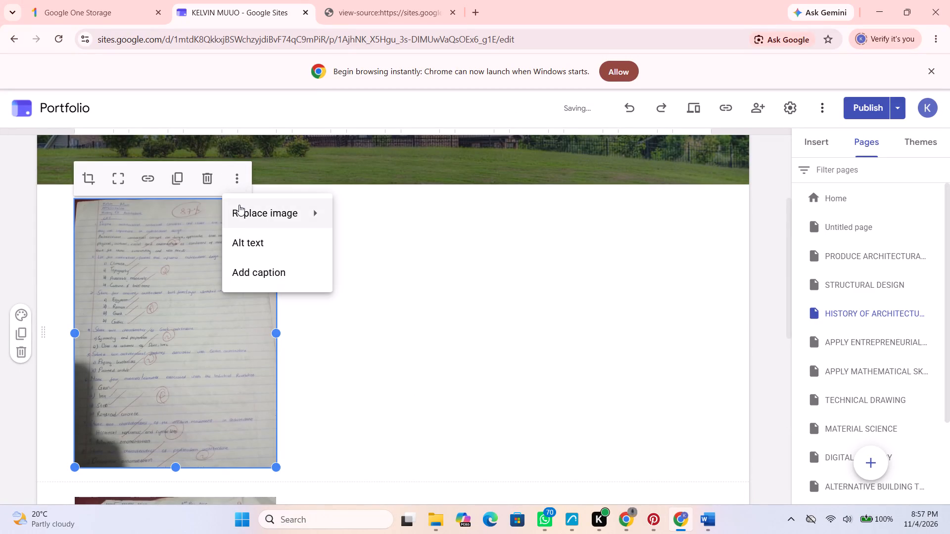
{"action": "left_click", "coordinate": [246, 261]}
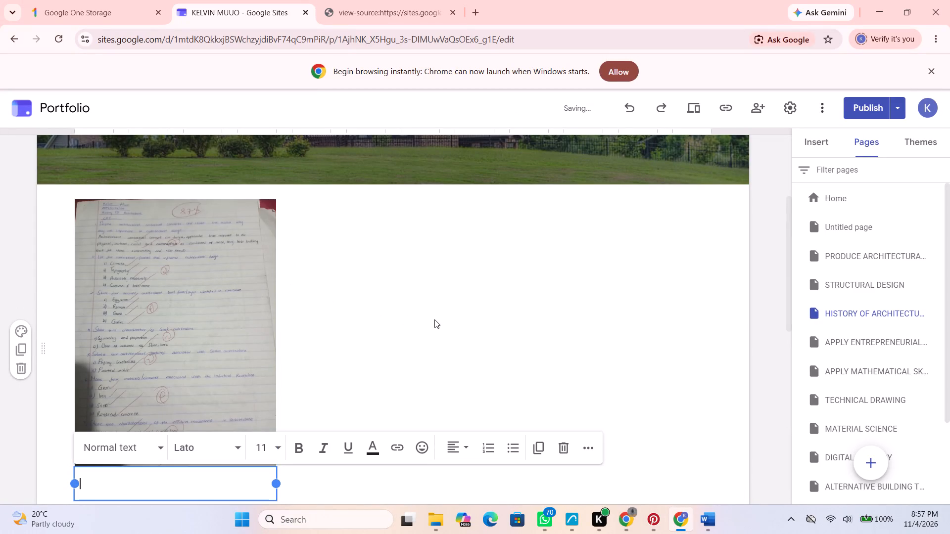
{"action": "type", "text": "CAT"}
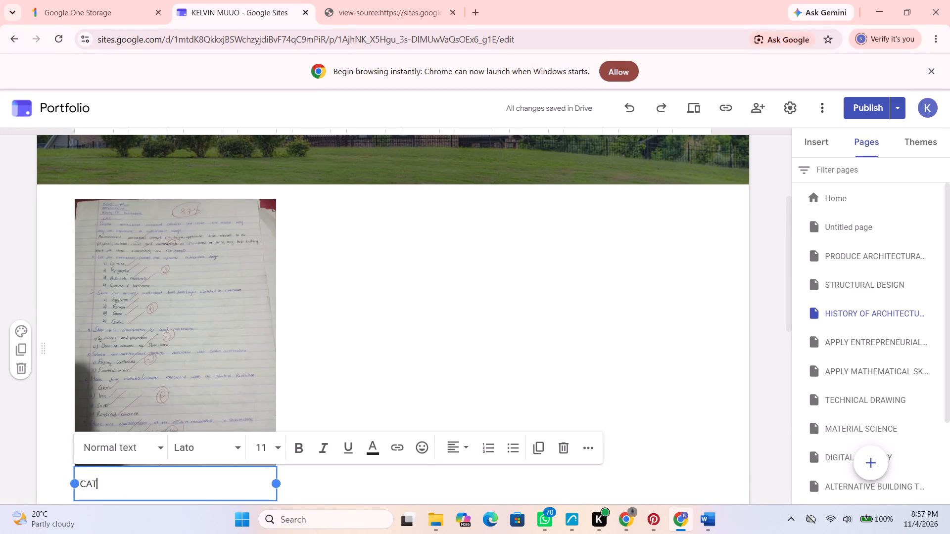
{"action": "key", "text": "space"}
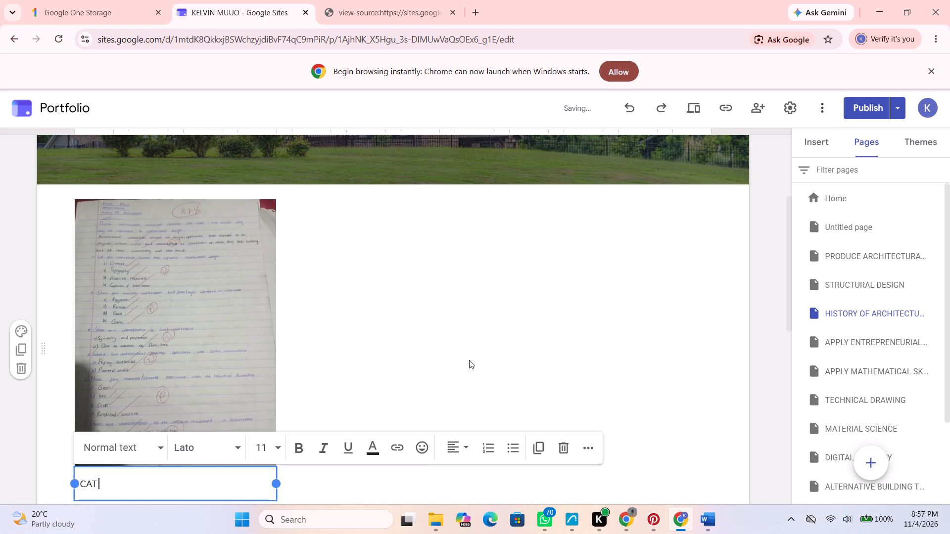
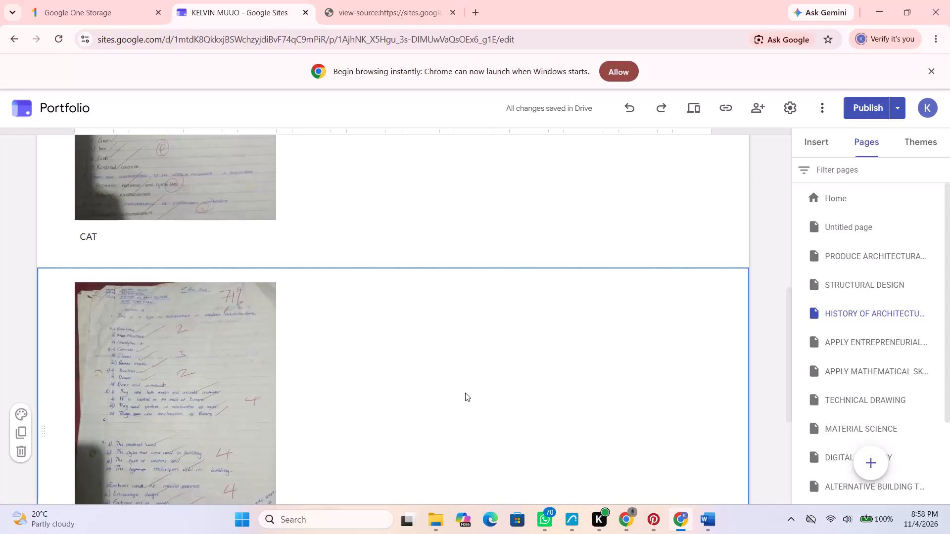
Paste the copied photo of the printed table sheet and move it beside the END TERM image in the same section.
{"action": "key", "text": "ctrl+v"}
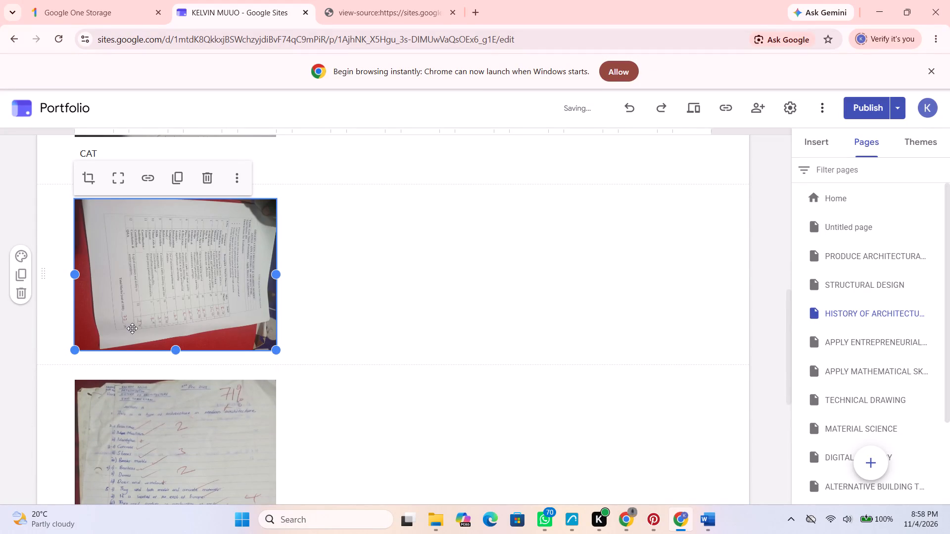
{"action": "left_click_drag", "start_coordinate": [235, 297], "coordinate": [402, 409]}
{"action": "left_click_drag", "start_coordinate": [388, 310], "coordinate": [403, 347]}
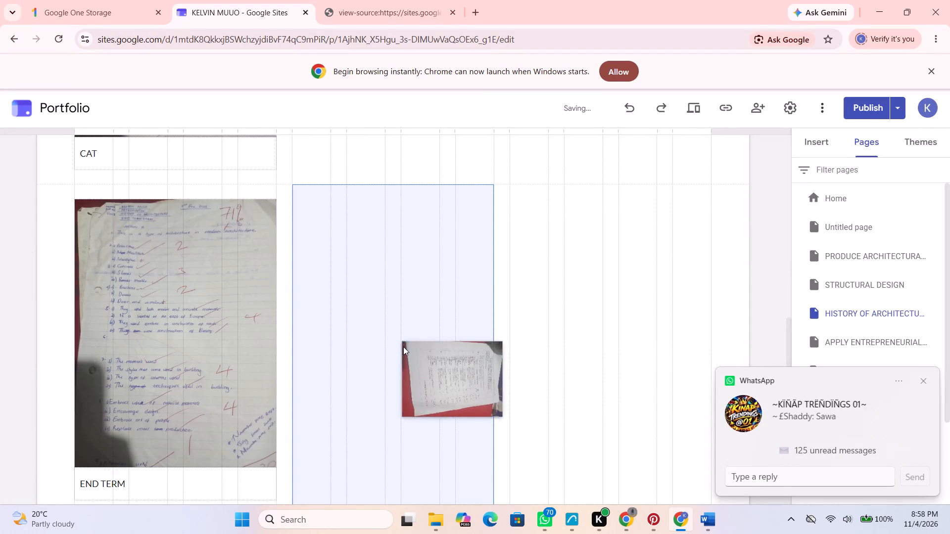
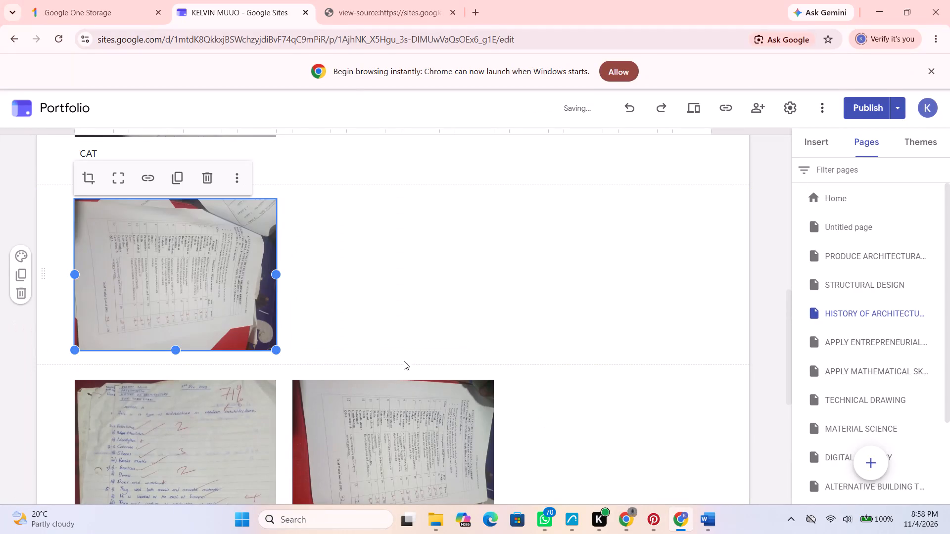
Move the uncaptioned printed marking-sheet image into the row holding the END TERM and PRACTICAL PRESENTATION images.
{"action": "left_click_drag", "start_coordinate": [187, 259], "coordinate": [583, 394]}
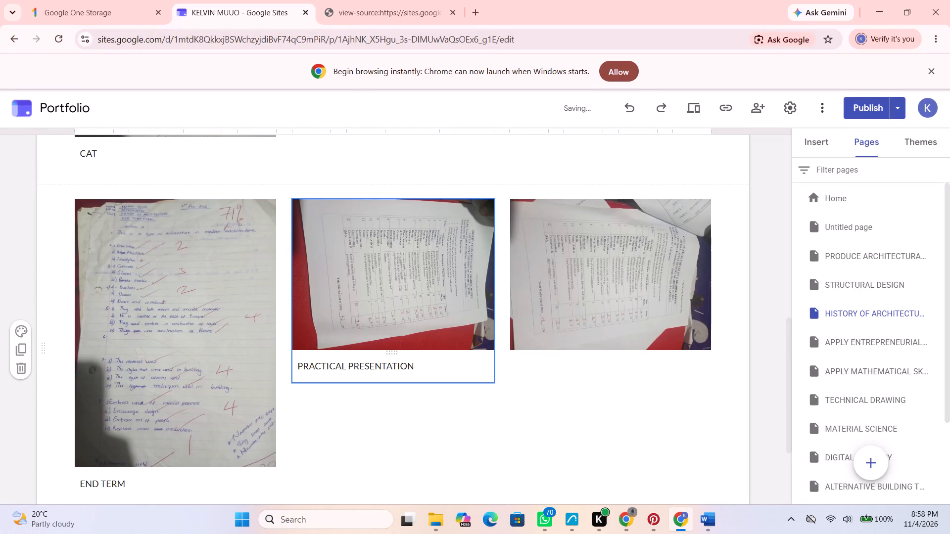
Move the captioned PRACTICAL PRESENTATION image into a new section of its own below the END TERM image.
{"action": "scroll", "coordinate": [317, 363], "scroll_direction": "down", "scroll_amount": 5}
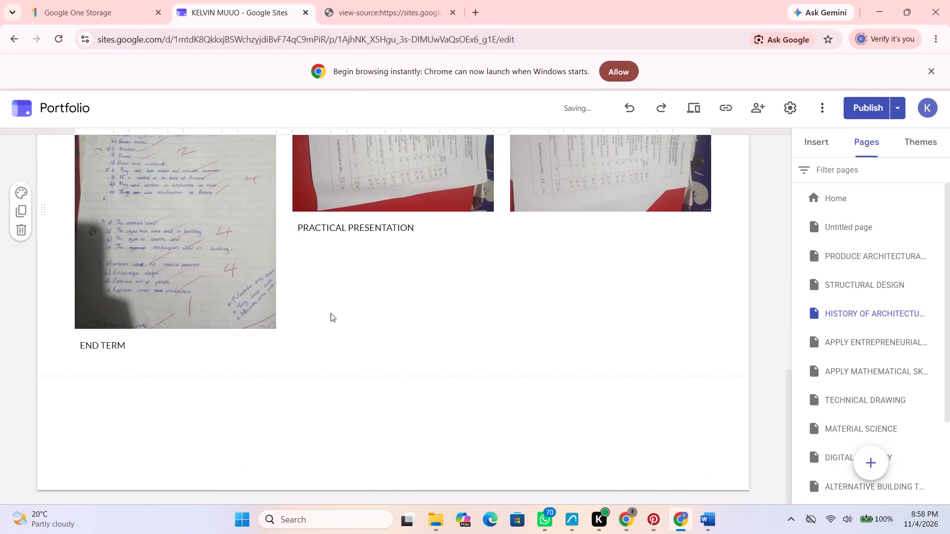
{"action": "left_click_drag", "start_coordinate": [404, 178], "coordinate": [335, 405]}
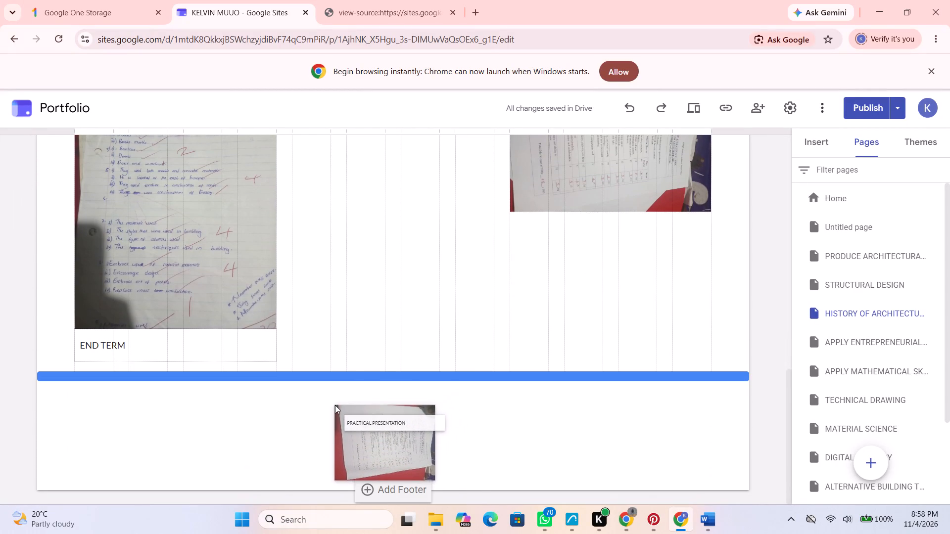
{"action": "left_click_drag", "start_coordinate": [335, 405], "coordinate": [306, 408]}
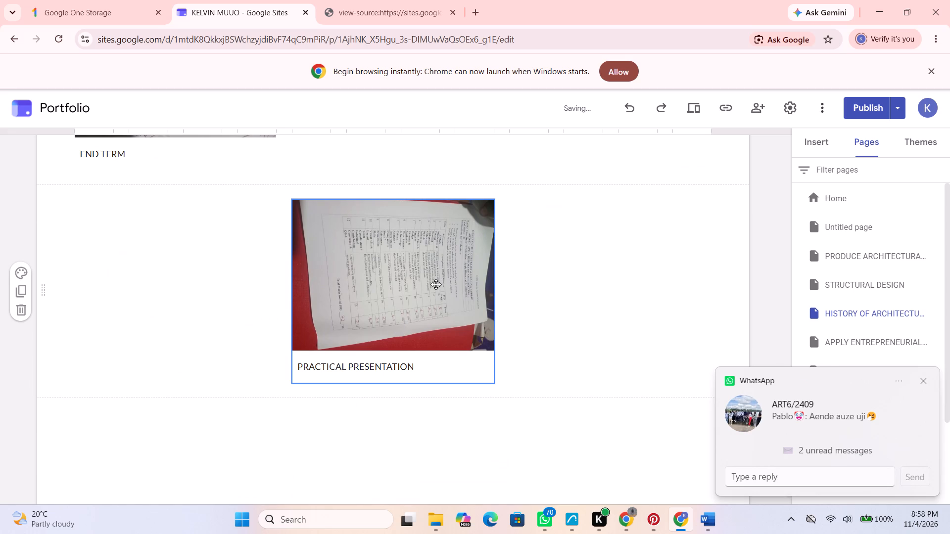
Shift the PRACTICAL PRESENTATION image to the left within its section, leaving room for a second image beside it.
{"action": "scroll", "coordinate": [428, 322], "scroll_direction": "up", "scroll_amount": 3}
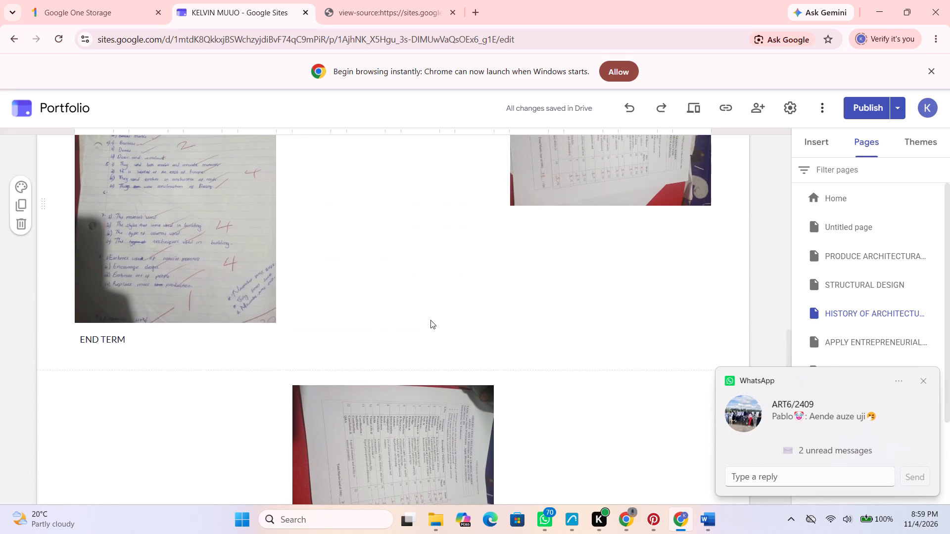
{"action": "scroll", "coordinate": [430, 320], "scroll_direction": "down", "scroll_amount": 2}
{"action": "scroll", "coordinate": [430, 320], "scroll_direction": "up", "scroll_amount": 5}
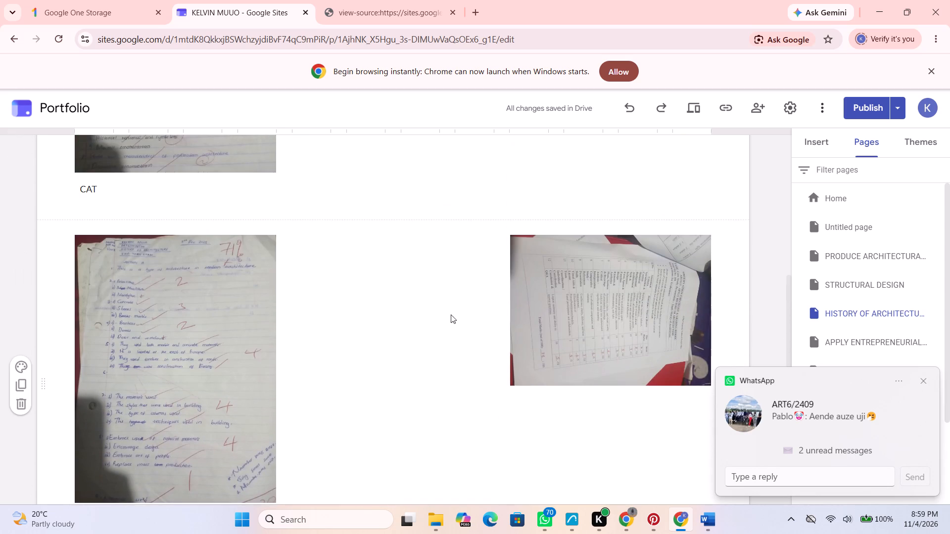
{"action": "scroll", "coordinate": [263, 346], "scroll_direction": "up", "scroll_amount": 1}
{"action": "scroll", "coordinate": [280, 339], "scroll_direction": "down", "scroll_amount": 3}
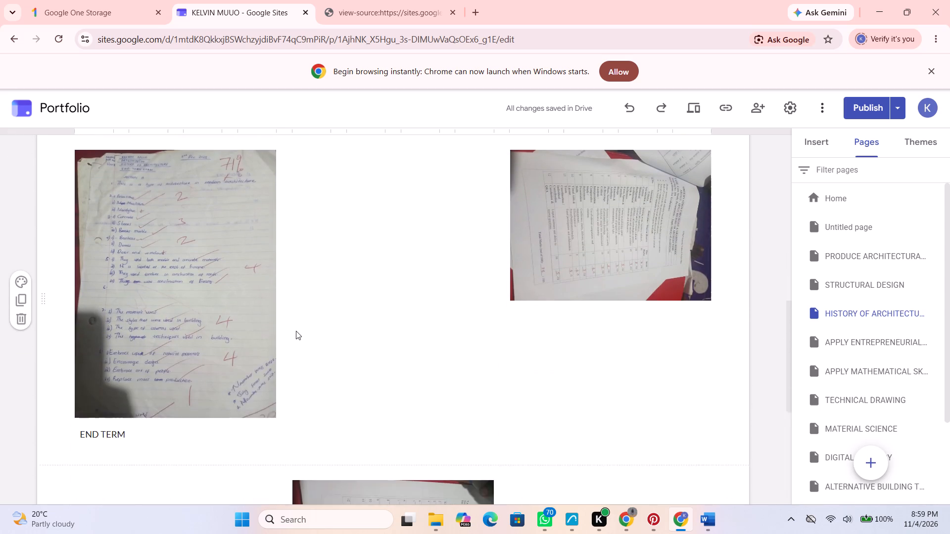
{"action": "scroll", "coordinate": [332, 319], "scroll_direction": "down", "scroll_amount": 3}
{"action": "scroll", "coordinate": [368, 314], "scroll_direction": "up", "scroll_amount": 1}
{"action": "left_click_drag", "start_coordinate": [357, 367], "coordinate": [315, 367]}
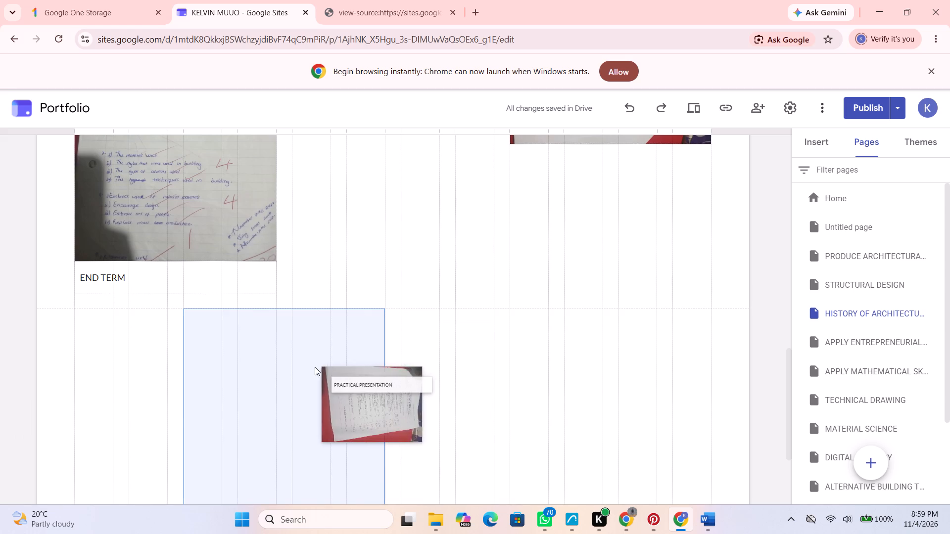
{"action": "left_click_drag", "start_coordinate": [315, 367], "coordinate": [292, 367]}
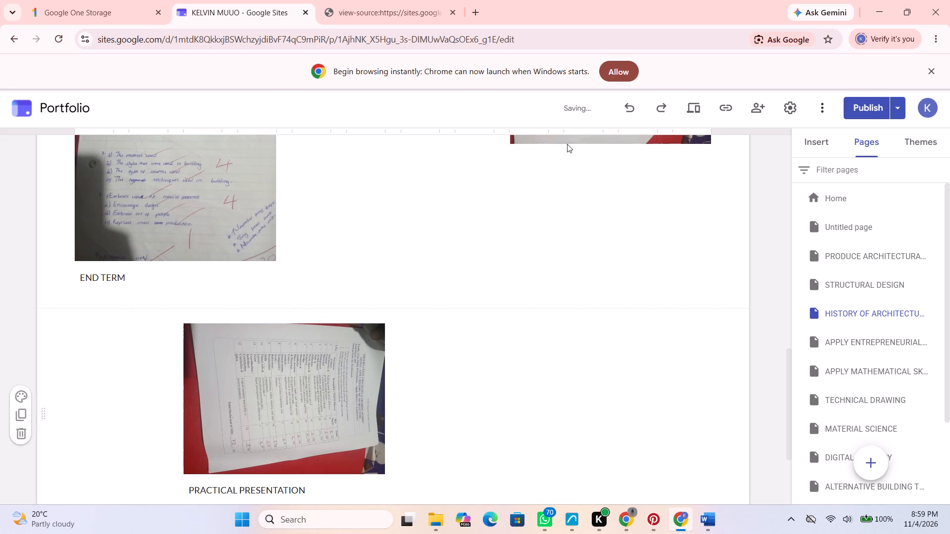
Move the uncaptioned marking-sheet image out of the END TERM section and place it right beside the PRACTICAL PRESENTATION image.
{"action": "left_click", "coordinate": [568, 144]}
{"action": "scroll", "coordinate": [575, 213], "scroll_direction": "up", "scroll_amount": 3}
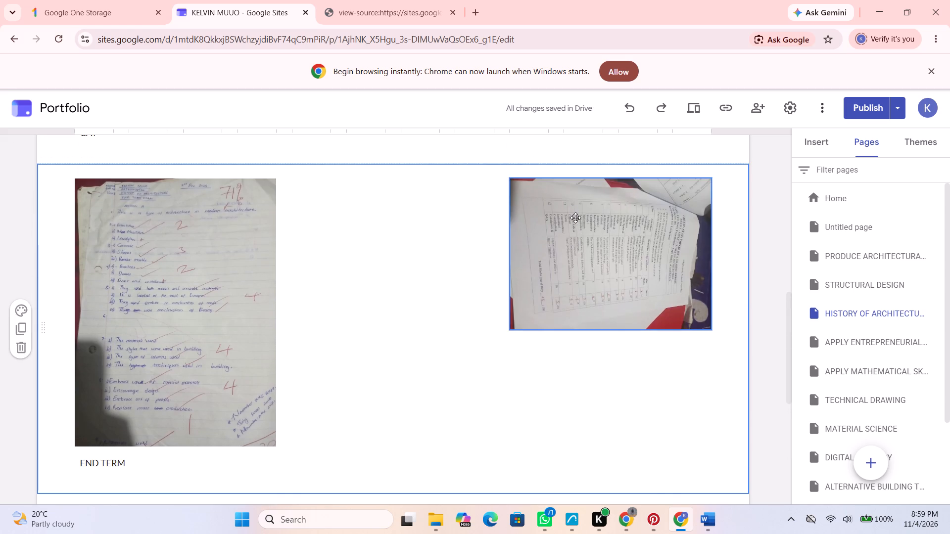
{"action": "left_click_drag", "start_coordinate": [575, 228], "coordinate": [546, 357]}
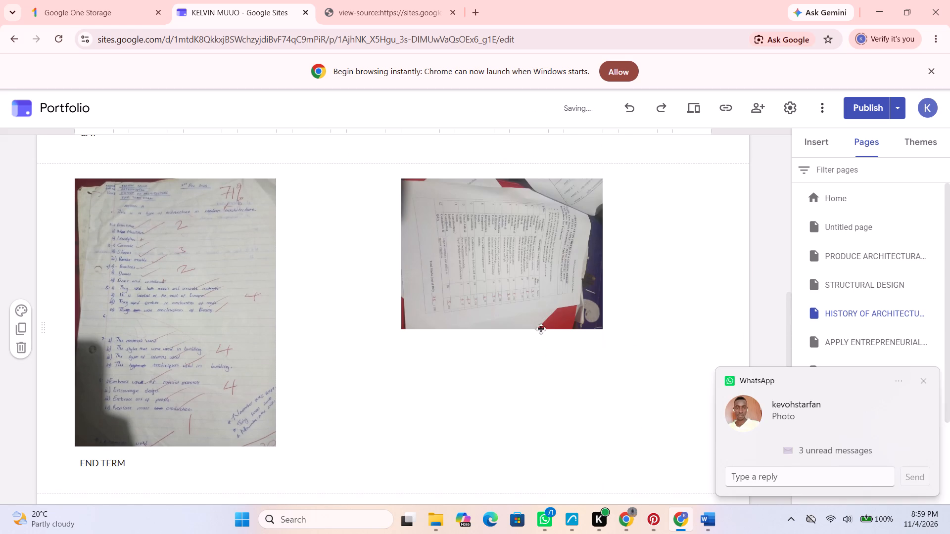
{"action": "scroll", "coordinate": [556, 270], "scroll_direction": "down", "scroll_amount": 3}
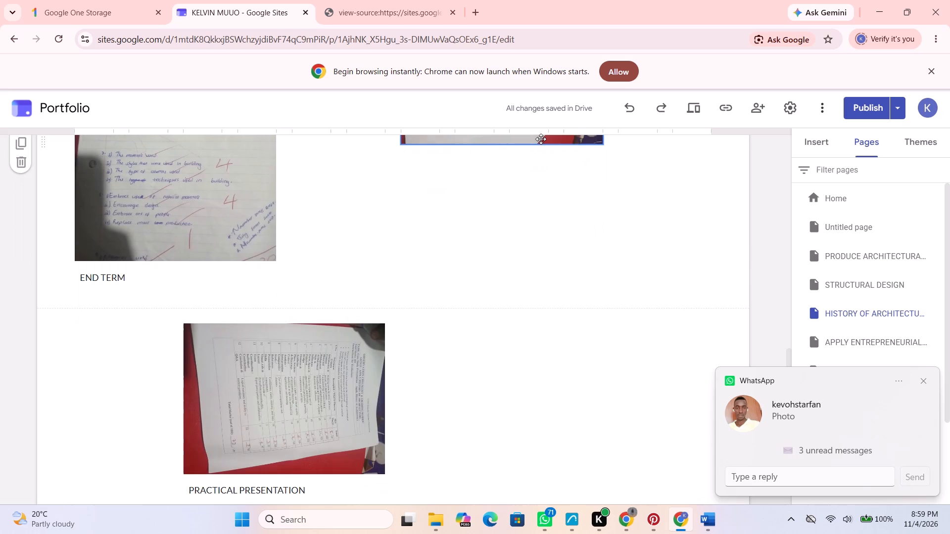
{"action": "left_click_drag", "start_coordinate": [541, 139], "coordinate": [526, 434]}
{"action": "scroll", "coordinate": [548, 302], "scroll_direction": "down", "scroll_amount": 3}
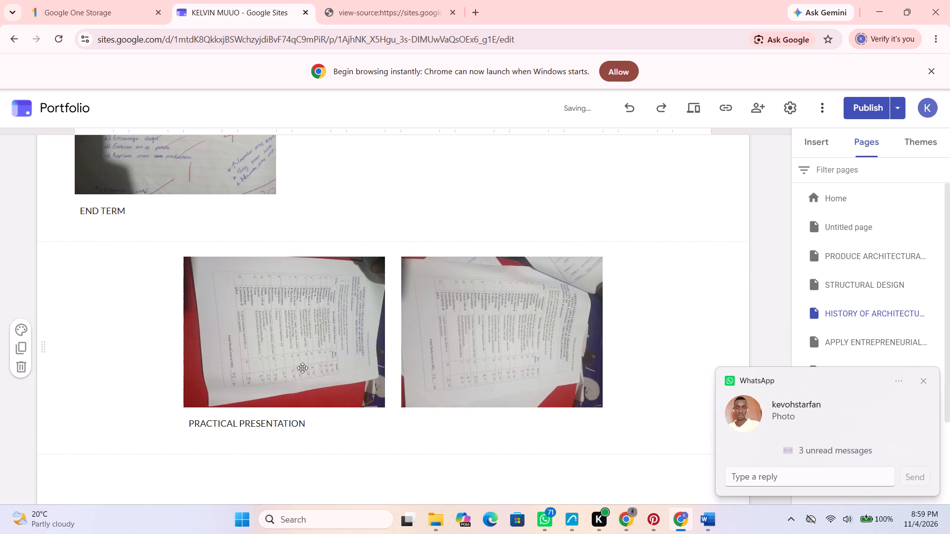
Caption the second marking-sheet image as PRACTICAL PRESENTATION.
{"action": "left_click", "coordinate": [477, 381]}
{"action": "left_click", "coordinate": [572, 237]}
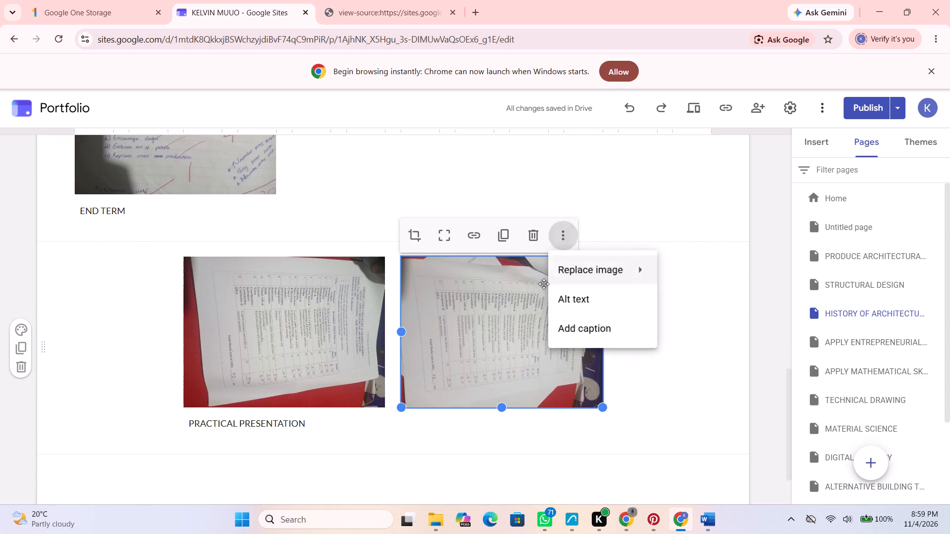
{"action": "left_click", "coordinate": [560, 349]}
{"action": "left_click", "coordinate": [569, 340]}
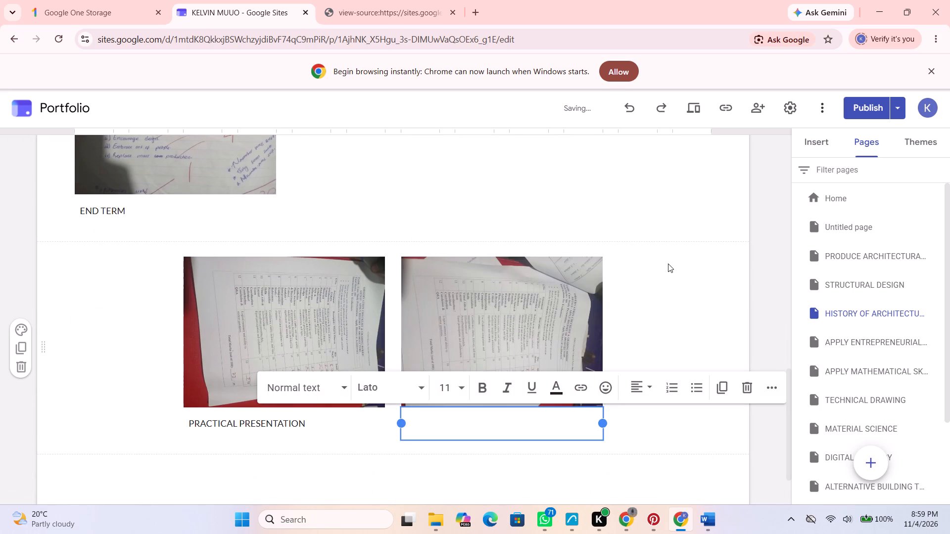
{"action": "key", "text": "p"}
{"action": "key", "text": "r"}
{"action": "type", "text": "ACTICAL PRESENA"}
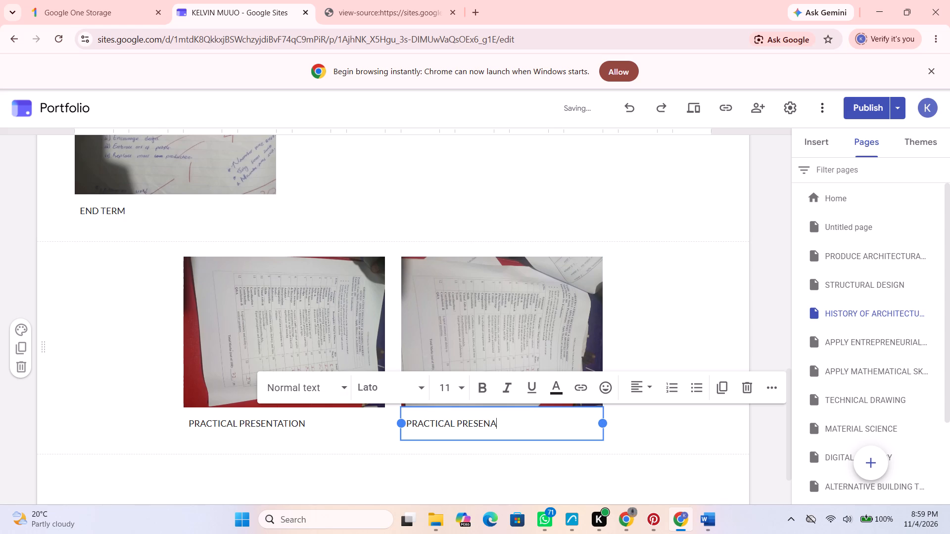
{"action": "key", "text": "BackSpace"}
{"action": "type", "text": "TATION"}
Space out the two PRACTICAL PRESENTATION images, moving one to the section's left margin and the other towards its right side.
{"action": "left_click", "coordinate": [338, 470]}
{"action": "left_click_drag", "start_coordinate": [303, 388], "coordinate": [226, 387]}
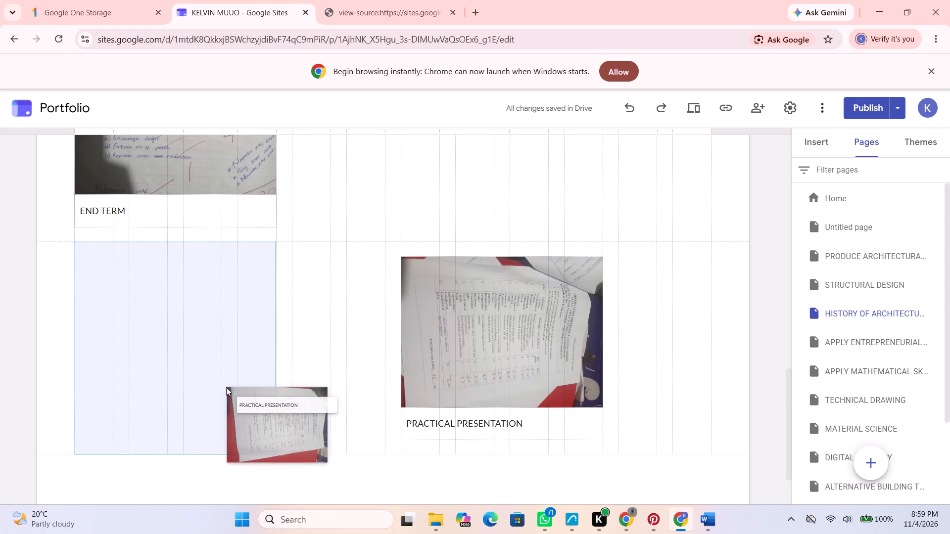
{"action": "left_click_drag", "start_coordinate": [226, 387], "coordinate": [223, 387]}
{"action": "left_click_drag", "start_coordinate": [529, 339], "coordinate": [575, 347]}
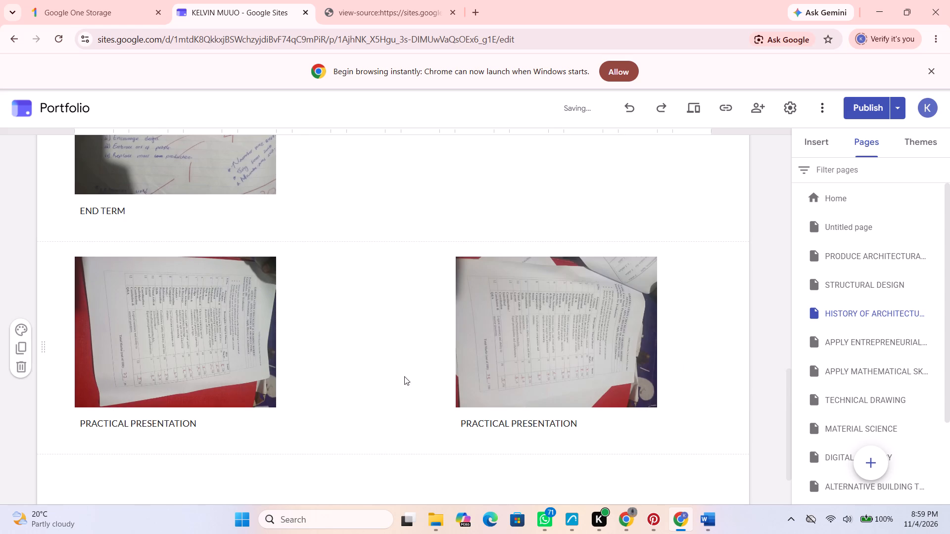
{"action": "scroll", "coordinate": [496, 407], "scroll_direction": "down", "scroll_amount": 3}
{"action": "left_click", "coordinate": [389, 302]}
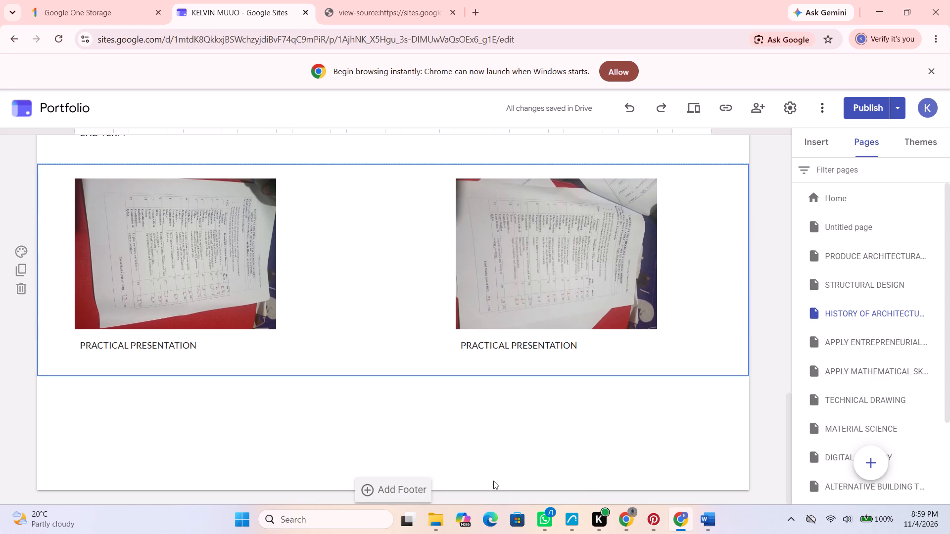
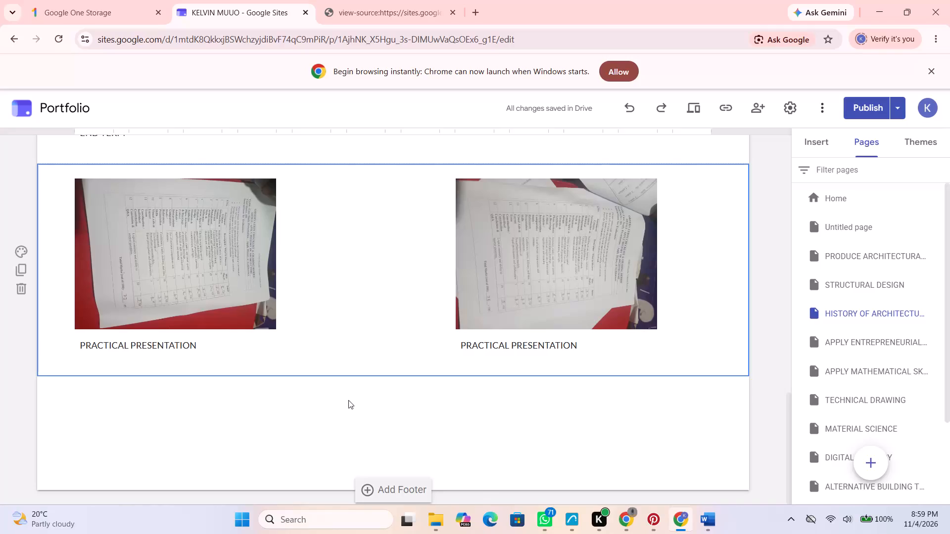
Paste the copied History of Architecture observation checklist image into a new section below the two PRACTICAL PRESENTATION images.
{"action": "key", "text": "ctrl+v"}
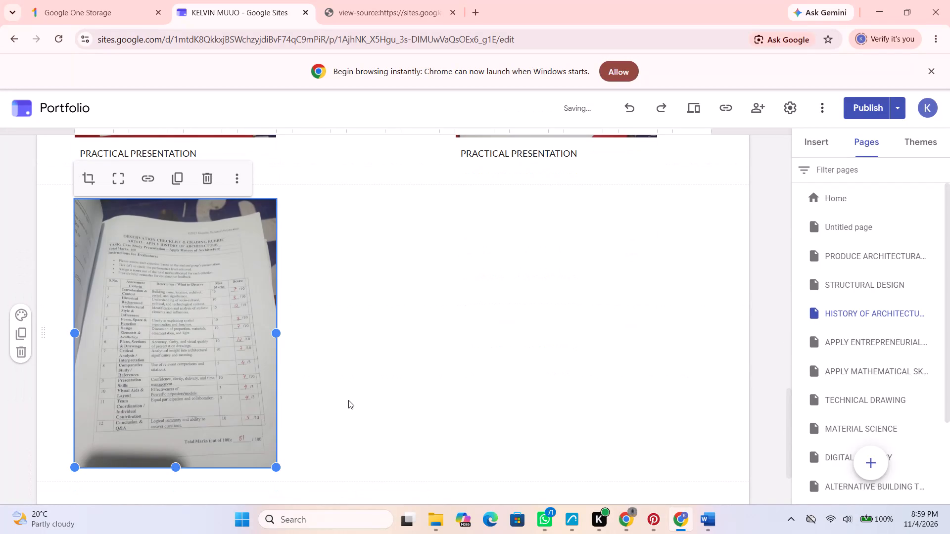
Add the caption PRACTICAL PRESENTATION beneath the observation checklist image, matching the captions of the two images above.
{"action": "left_click", "coordinate": [240, 188]}
{"action": "left_click", "coordinate": [243, 266]}
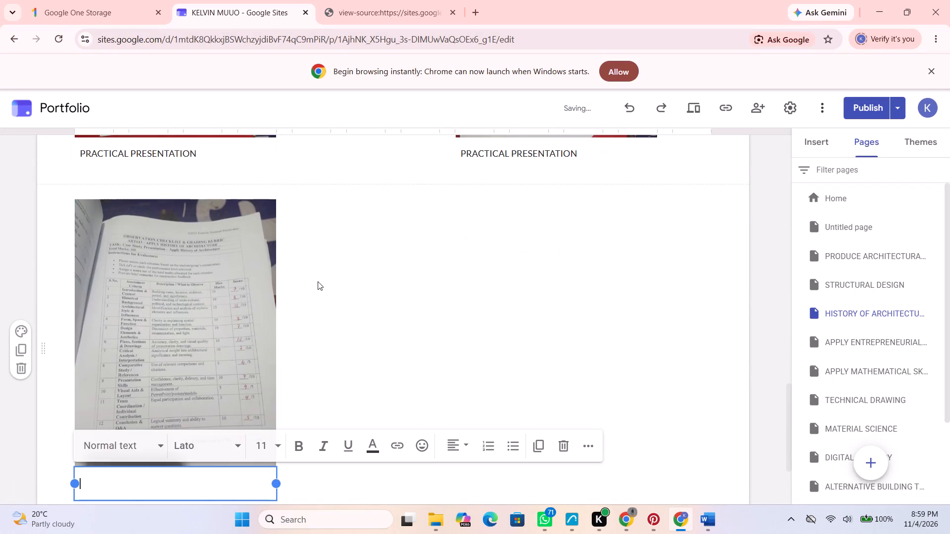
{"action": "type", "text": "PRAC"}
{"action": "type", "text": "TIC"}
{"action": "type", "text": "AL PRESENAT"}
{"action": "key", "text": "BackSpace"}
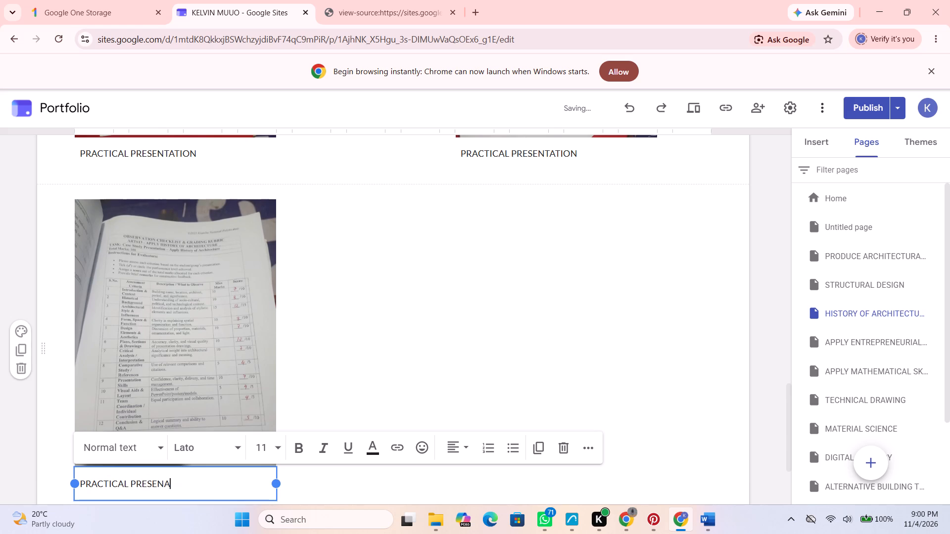
Correct and finish the caption beneath the observation checklist image so it reads PRACTICAL PRESENTATION.
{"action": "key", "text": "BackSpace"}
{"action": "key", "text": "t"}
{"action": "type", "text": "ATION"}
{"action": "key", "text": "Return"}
{"action": "left_click", "coordinate": [560, 295]}
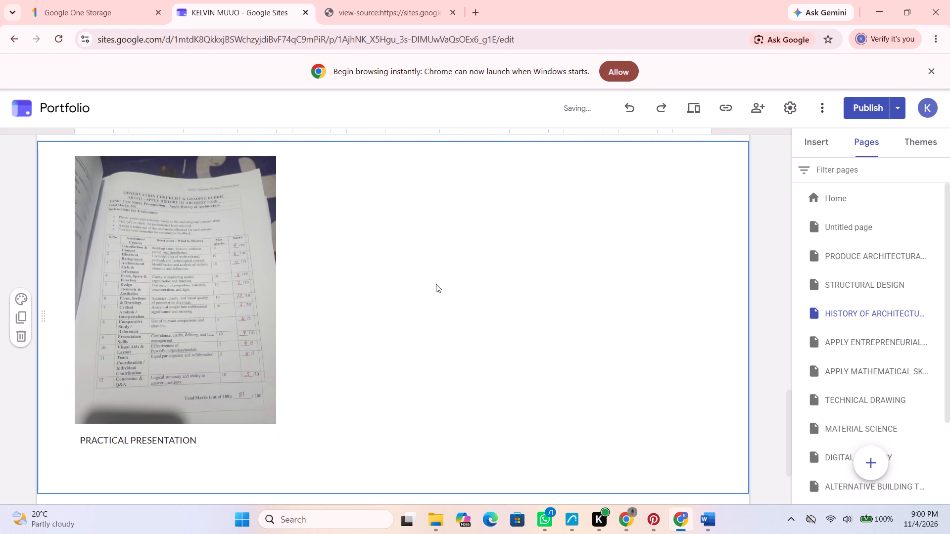
Remove the empty line after the PRACTICAL PRESENTATION caption beneath the observation checklist image.
{"action": "scroll", "coordinate": [299, 318], "scroll_direction": "down", "scroll_amount": 1}
{"action": "scroll", "coordinate": [288, 338], "scroll_direction": "up", "scroll_amount": 2}
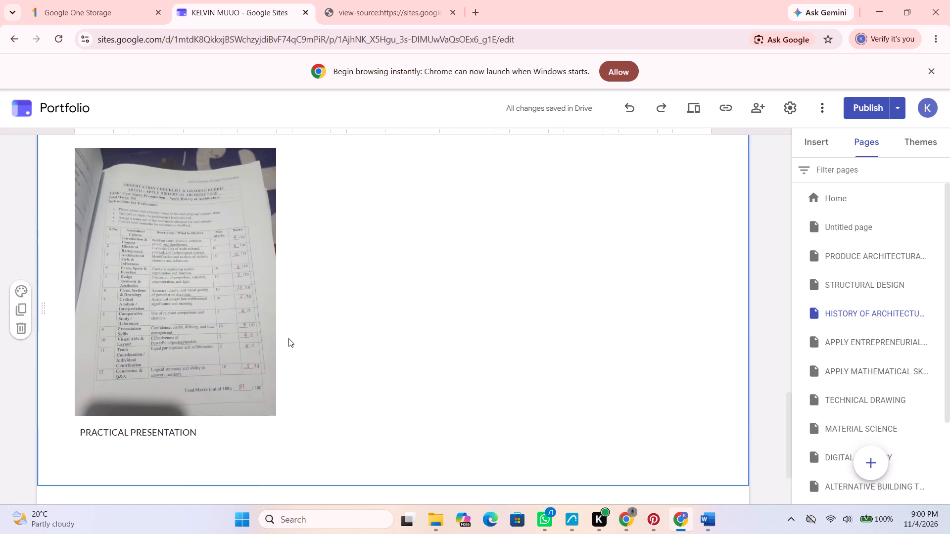
{"action": "scroll", "coordinate": [288, 338], "scroll_direction": "up", "scroll_amount": 1}
{"action": "scroll", "coordinate": [291, 327], "scroll_direction": "down", "scroll_amount": 2}
{"action": "left_click", "coordinate": [235, 326]}
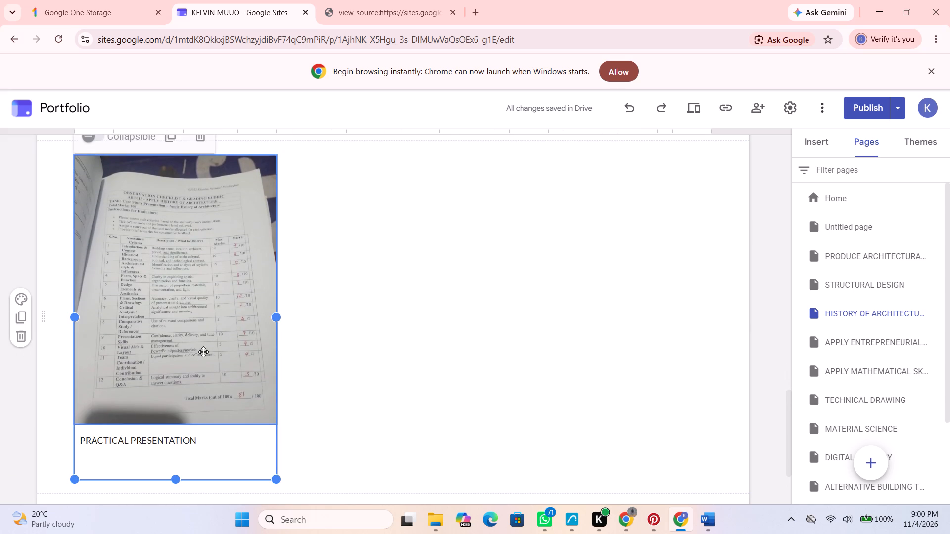
{"action": "left_click", "coordinate": [160, 452]}
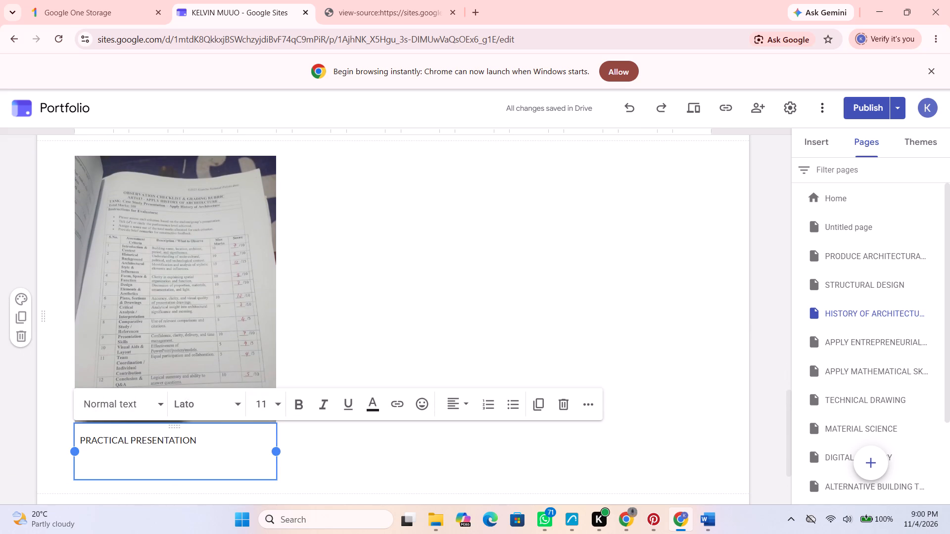
{"action": "key", "text": "BackSpace"}
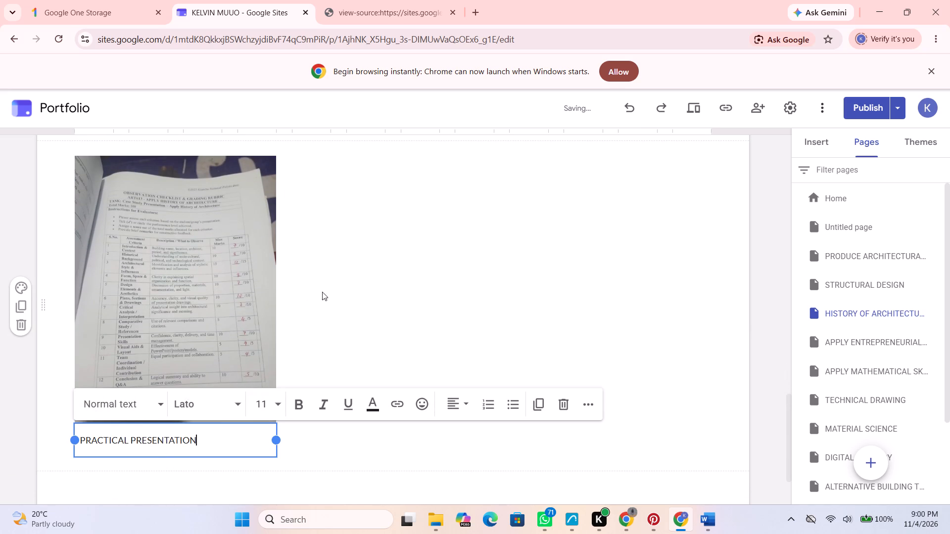
{"action": "left_click", "coordinate": [382, 289]}
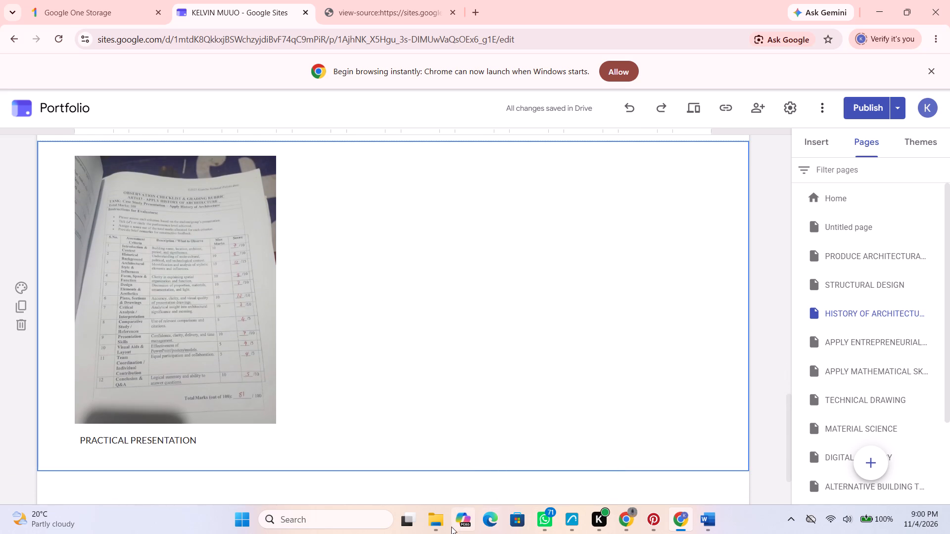
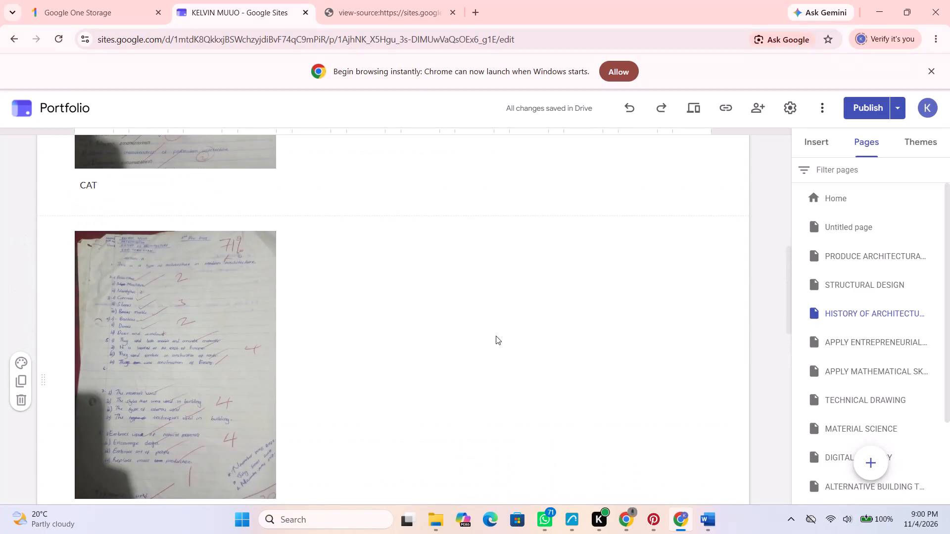
Paste the copied History of Architecture exam cover page image and place it beside the CAT-captioned handwritten image above the 71% script.
{"action": "scroll", "coordinate": [502, 333], "scroll_direction": "up", "scroll_amount": 1}
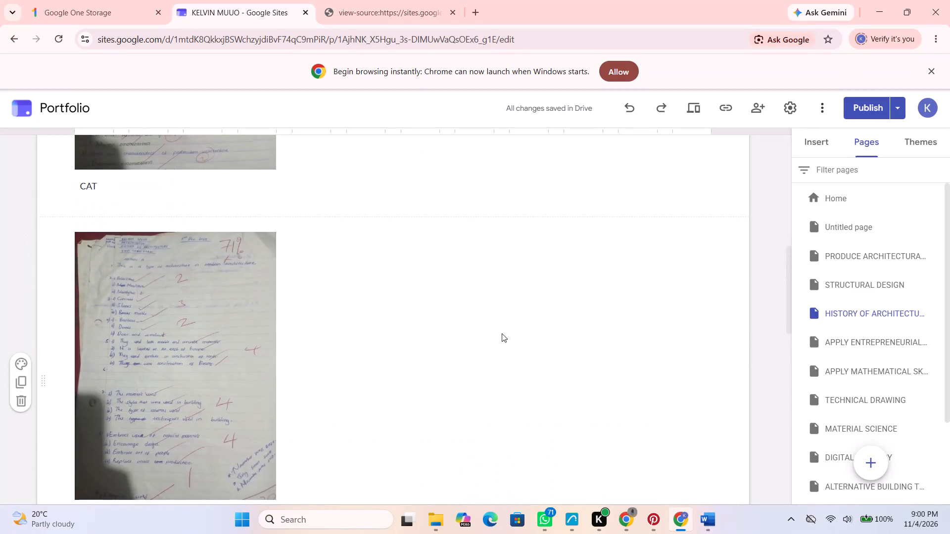
{"action": "scroll", "coordinate": [502, 333], "scroll_direction": "up", "scroll_amount": 4}
{"action": "scroll", "coordinate": [483, 354], "scroll_direction": "down", "scroll_amount": 3}
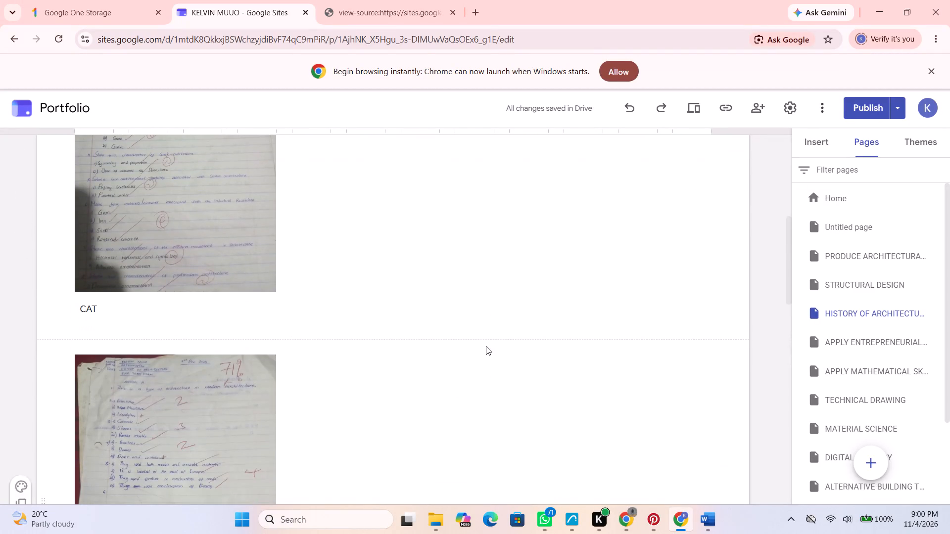
{"action": "left_click", "coordinate": [524, 288]}
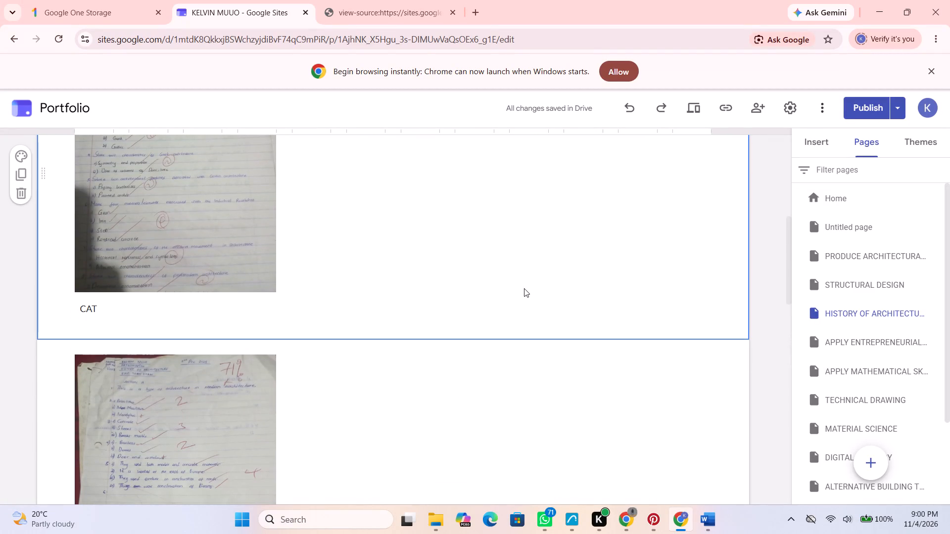
{"action": "key", "text": "ctrl+v"}
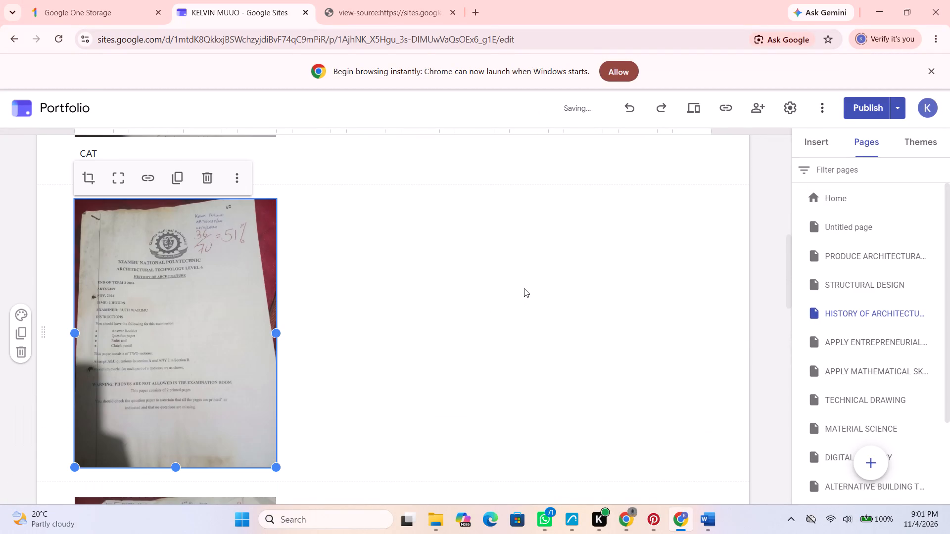
{"action": "scroll", "coordinate": [524, 288], "scroll_direction": "up", "scroll_amount": 2}
{"action": "scroll", "coordinate": [411, 310], "scroll_direction": "up", "scroll_amount": 2}
{"action": "left_click_drag", "start_coordinate": [270, 485], "coordinate": [288, 474]}
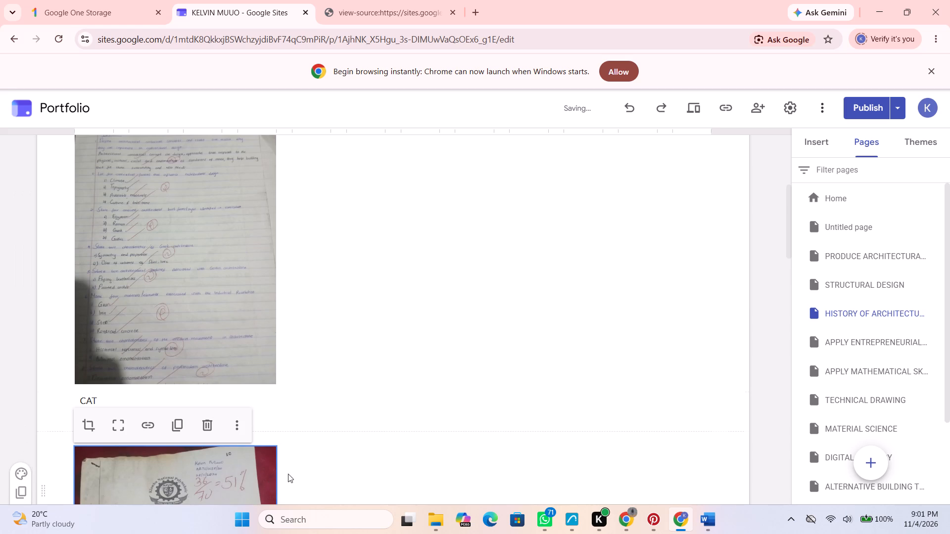
{"action": "left_click_drag", "start_coordinate": [288, 474], "coordinate": [529, 302]}
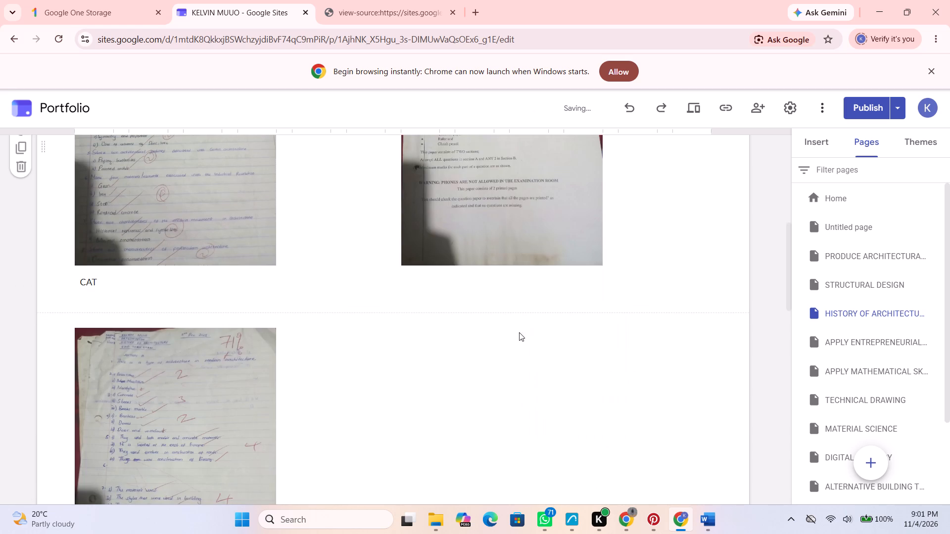
Shift the answer-sheet image captioned END TERM rightward within its section, towards the middle of the page.
{"action": "scroll", "coordinate": [467, 365], "scroll_direction": "up", "scroll_amount": 4}
{"action": "scroll", "coordinate": [484, 354], "scroll_direction": "down", "scroll_amount": 4}
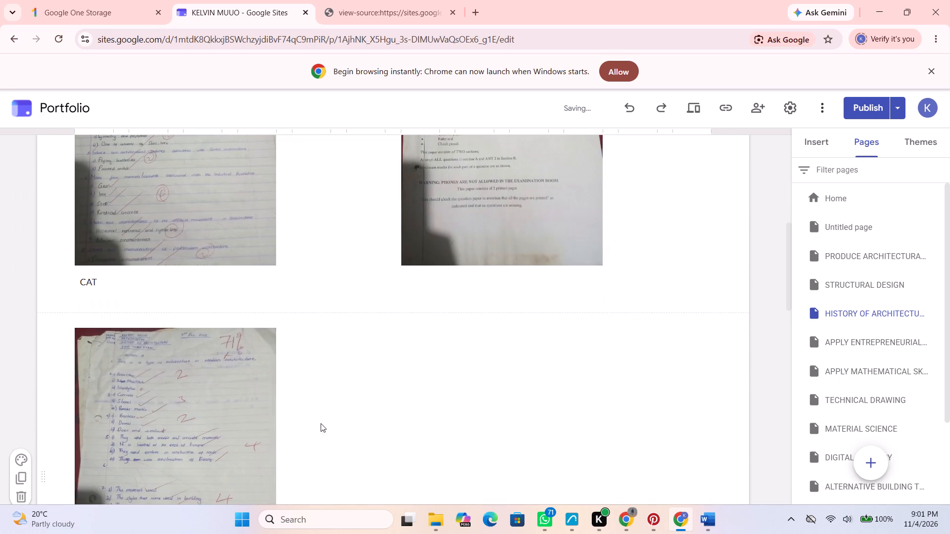
{"action": "left_click_drag", "start_coordinate": [227, 423], "coordinate": [308, 429]}
Add the caption CAT beneath the Kiambu National Polytechnic question paper image beside the first CAT image.
{"action": "scroll", "coordinate": [485, 305], "scroll_direction": "up", "scroll_amount": 4}
{"action": "left_click", "coordinate": [483, 308]}
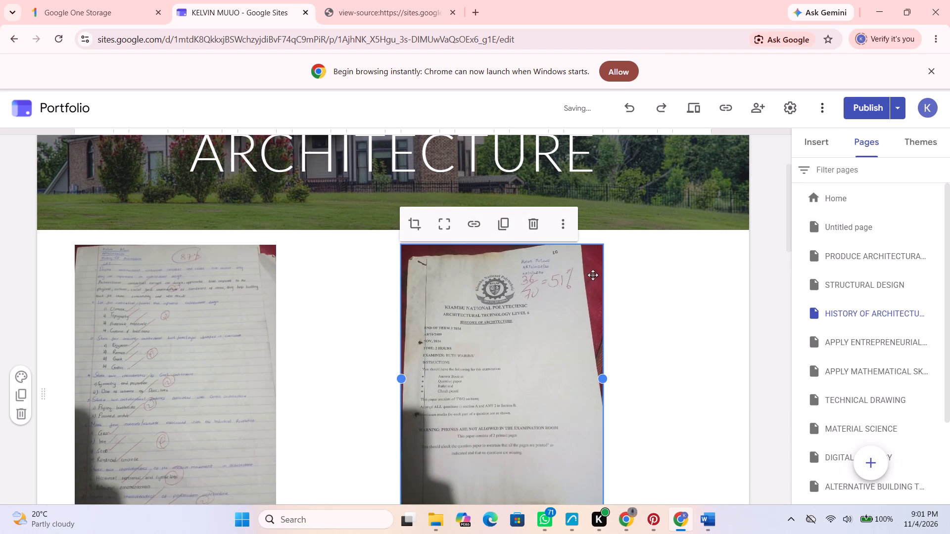
{"action": "left_click", "coordinate": [571, 224]}
{"action": "left_click", "coordinate": [575, 321]}
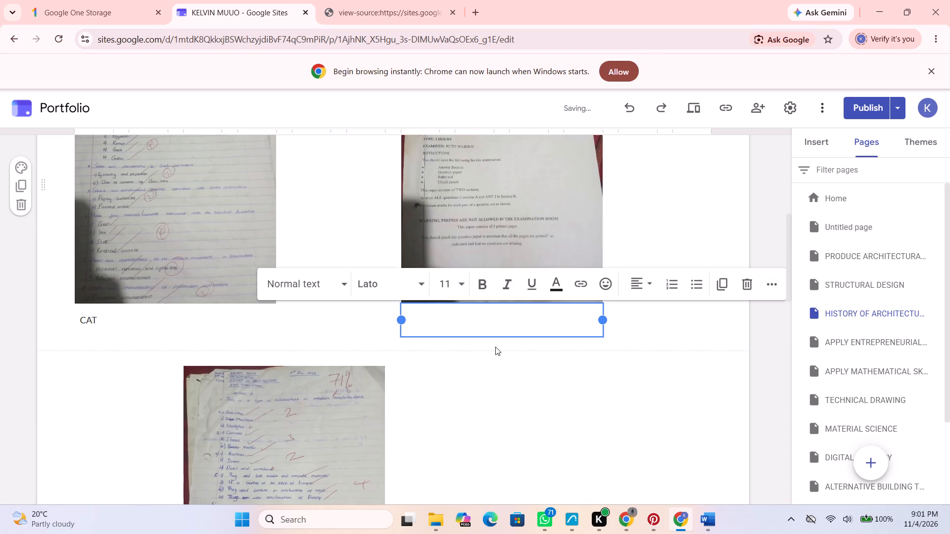
{"action": "type", "text": "CAT"}
{"action": "left_click", "coordinate": [505, 368]}
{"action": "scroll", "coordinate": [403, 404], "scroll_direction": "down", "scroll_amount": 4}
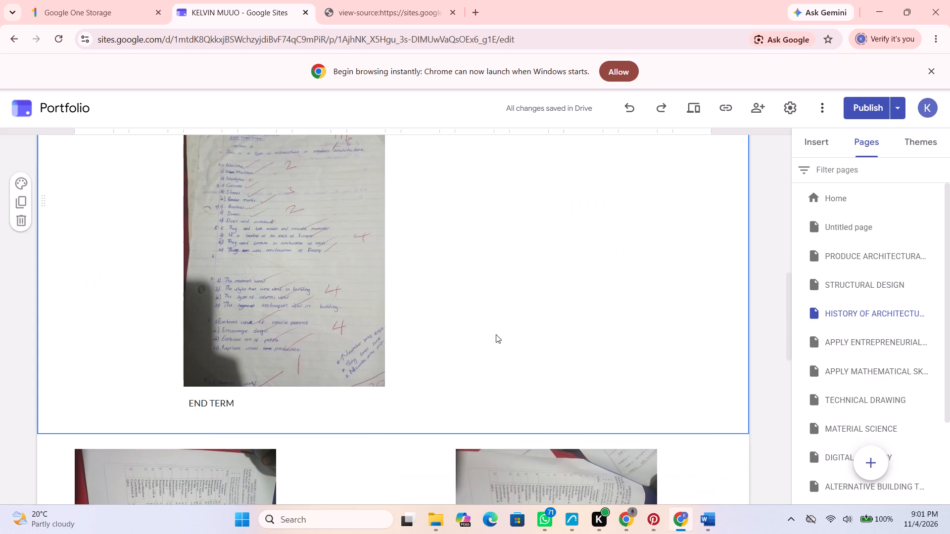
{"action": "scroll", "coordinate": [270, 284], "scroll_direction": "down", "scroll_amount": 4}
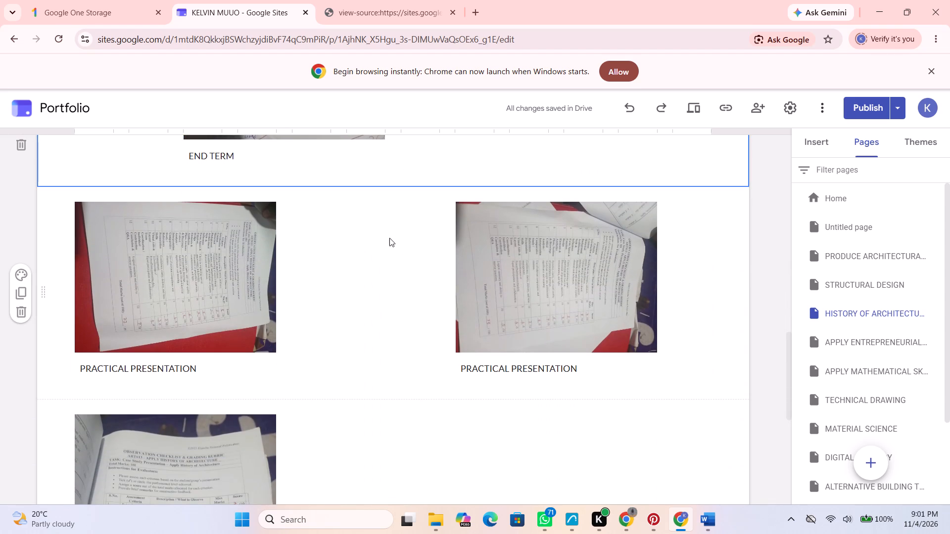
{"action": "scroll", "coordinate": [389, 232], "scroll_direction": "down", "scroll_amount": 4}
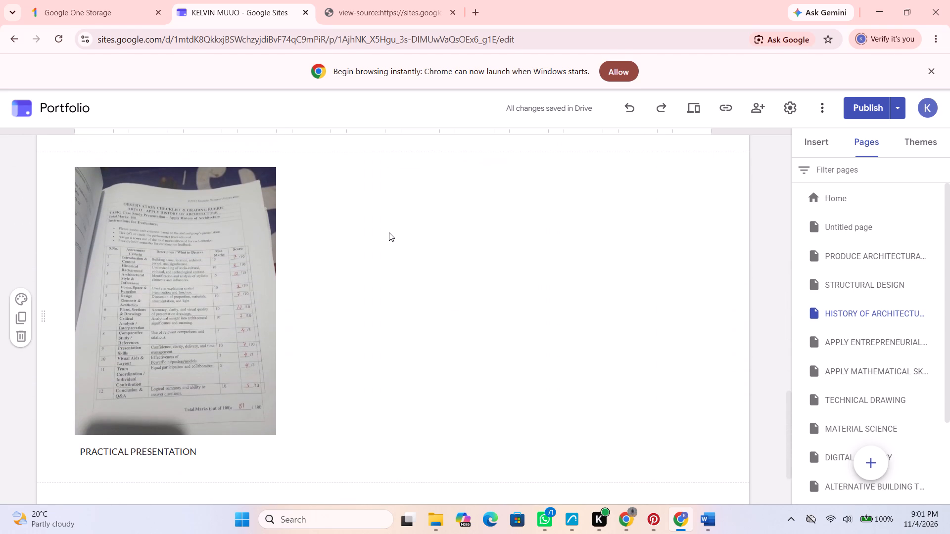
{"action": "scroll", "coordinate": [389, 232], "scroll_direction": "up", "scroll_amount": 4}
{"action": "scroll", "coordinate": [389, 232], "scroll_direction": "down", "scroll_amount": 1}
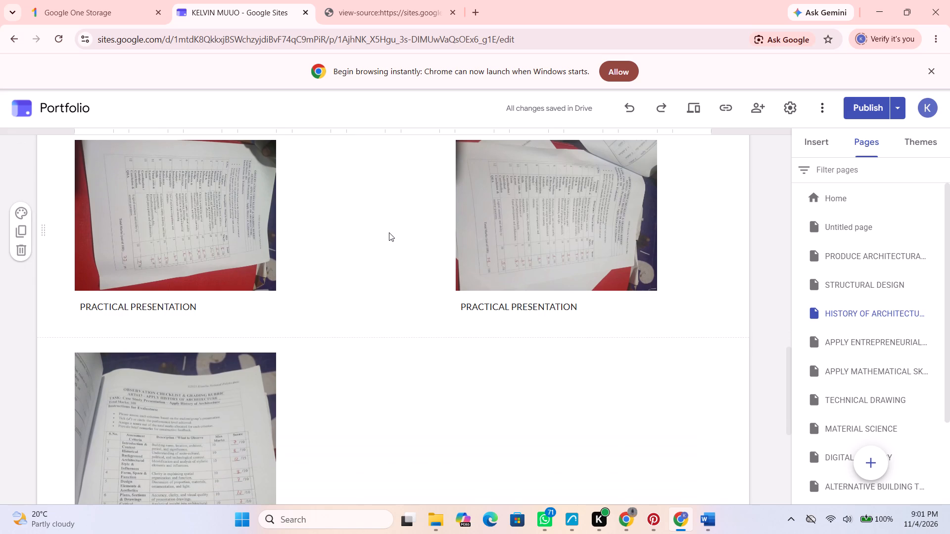
Examine the three PRACTICAL PRESENTATION images and their layout down to the end of the History of Architecture page.
{"action": "left_click", "coordinate": [145, 249]}
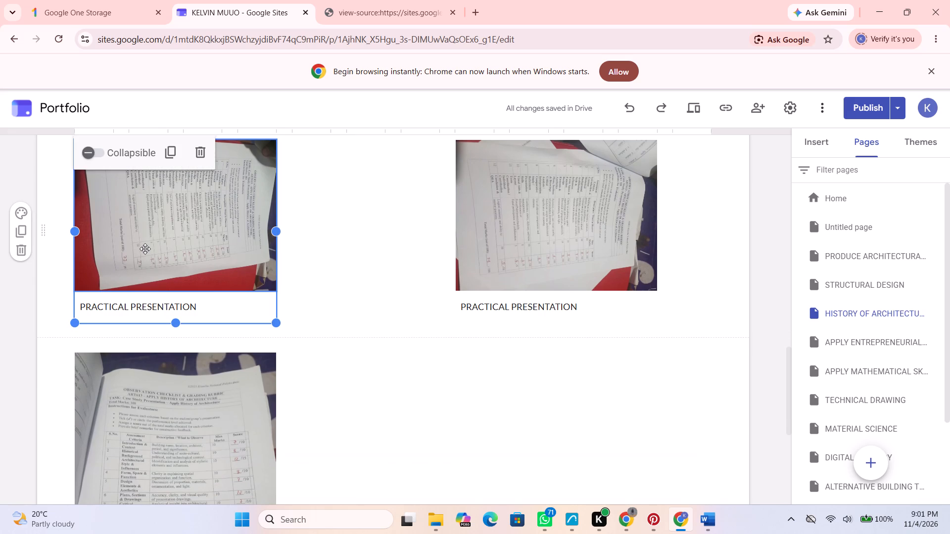
{"action": "scroll", "coordinate": [145, 249], "scroll_direction": "up", "scroll_amount": 4, "text": "ctrl"}
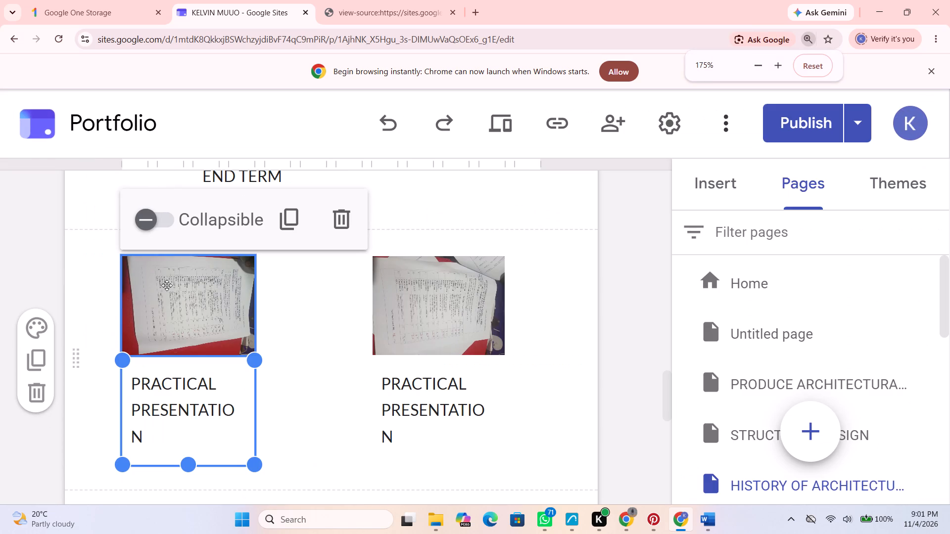
{"action": "scroll", "coordinate": [170, 288], "scroll_direction": "down", "scroll_amount": 3, "text": "ctrl"}
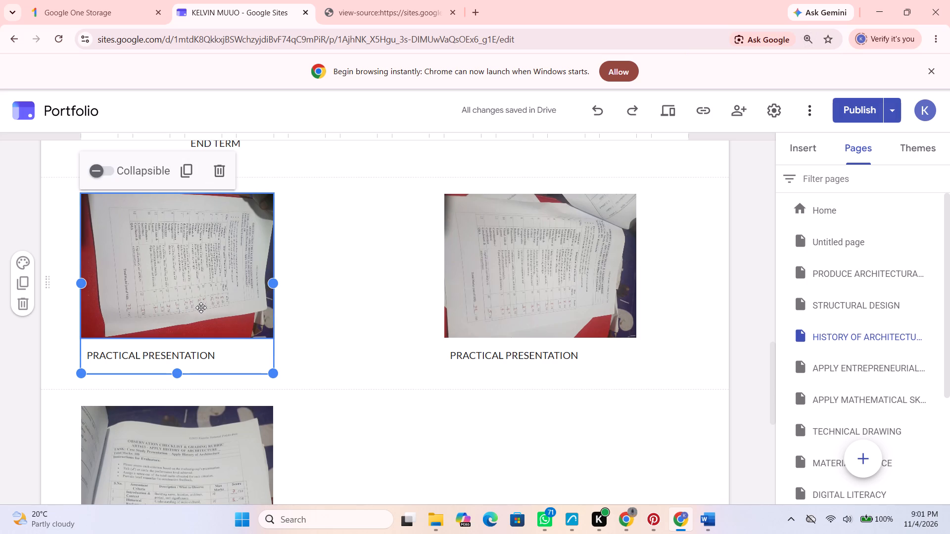
{"action": "scroll", "coordinate": [208, 303], "scroll_direction": "down", "scroll_amount": 1, "text": "ctrl"}
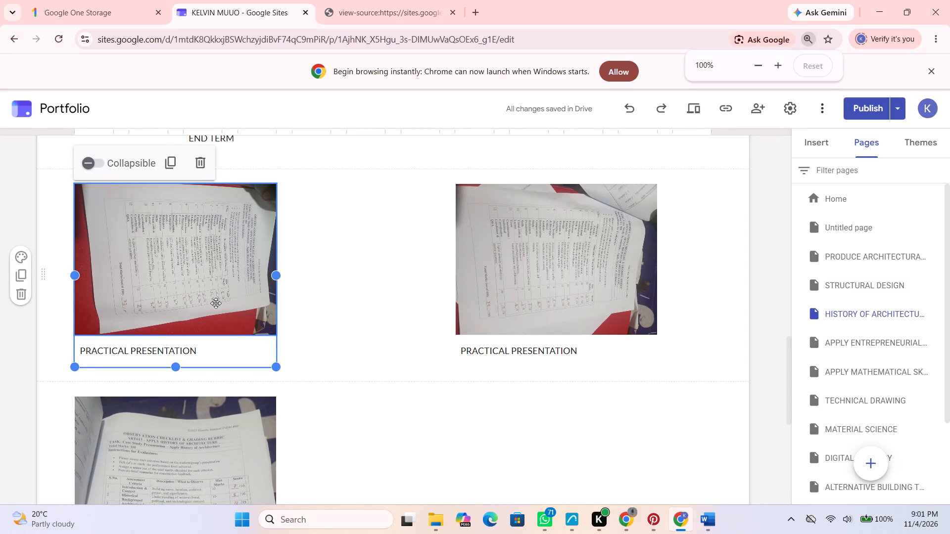
{"action": "scroll", "coordinate": [216, 303], "scroll_direction": "down", "scroll_amount": 2, "text": "ctrl"}
{"action": "left_click", "coordinate": [427, 391]}
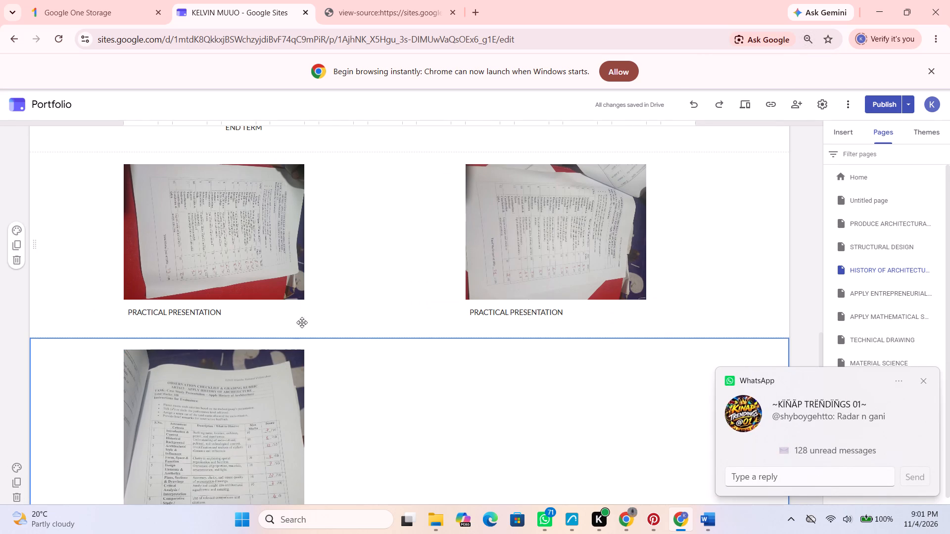
{"action": "scroll", "coordinate": [551, 361], "scroll_direction": "down", "scroll_amount": 2}
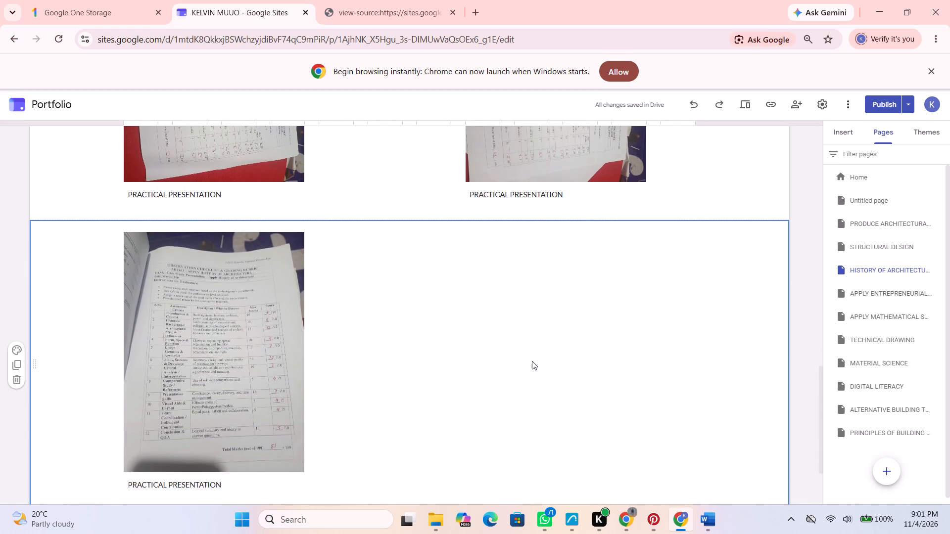
{"action": "scroll", "coordinate": [530, 360], "scroll_direction": "down", "scroll_amount": 3}
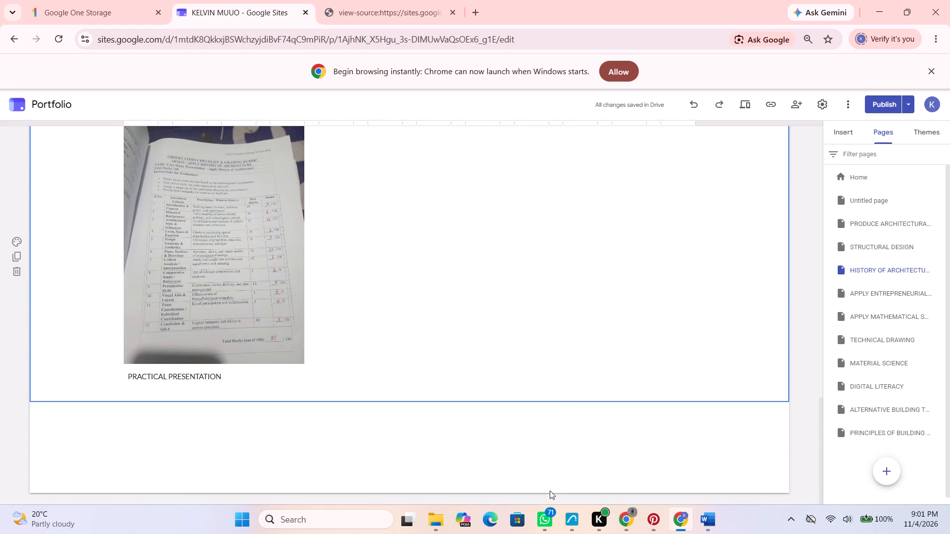
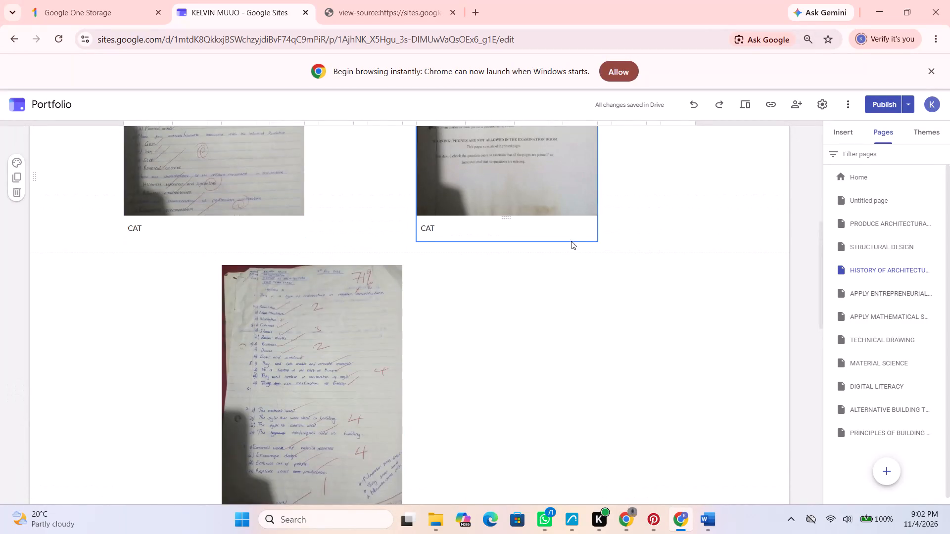
Review the arrangement and captions of the coursework images on the HISTORY OF ARCHITECTURE page and on the STRUCTURAL DESIGN page.
{"action": "scroll", "coordinate": [571, 241], "scroll_direction": "down", "scroll_amount": 3}
{"action": "scroll", "coordinate": [475, 296], "scroll_direction": "down", "scroll_amount": 4}
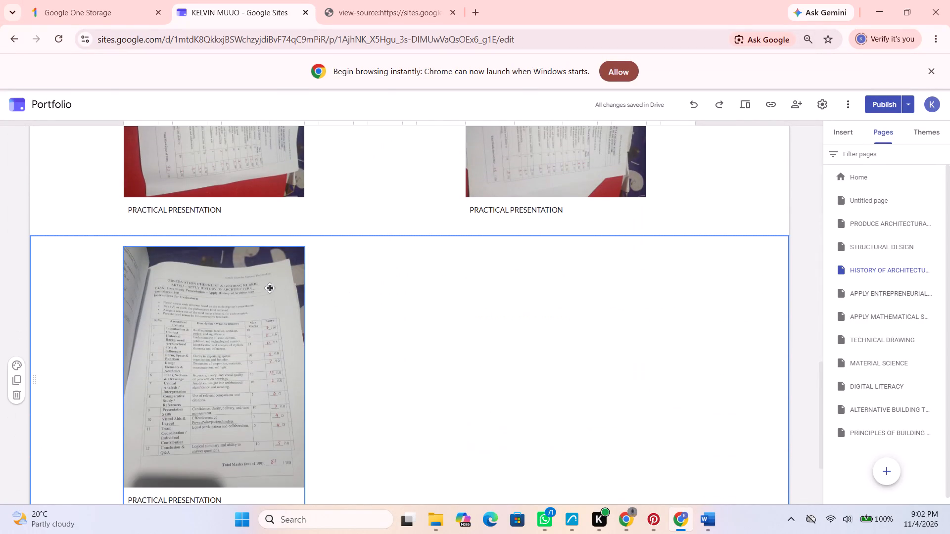
{"action": "scroll", "coordinate": [302, 266], "scroll_direction": "down", "scroll_amount": 1}
{"action": "scroll", "coordinate": [348, 253], "scroll_direction": "up", "scroll_amount": 13}
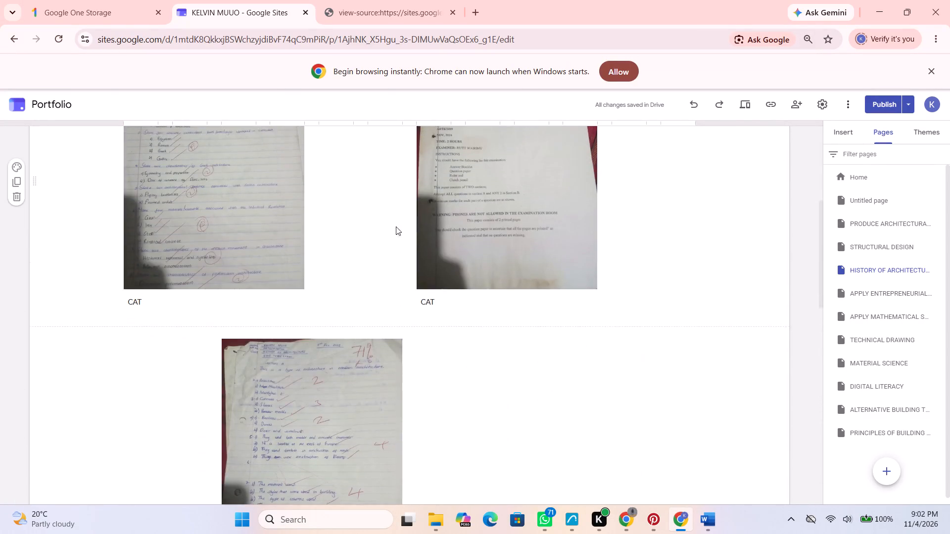
{"action": "left_click", "coordinate": [861, 244]}
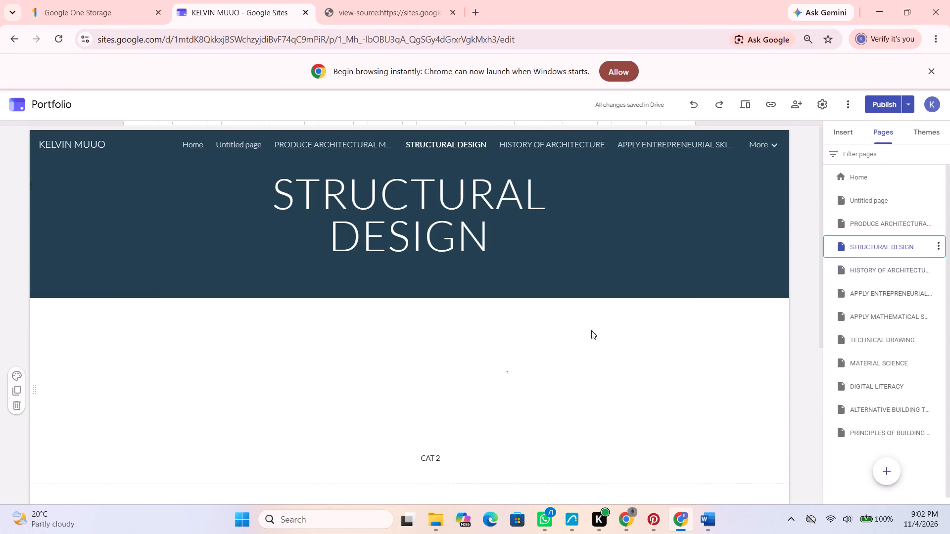
{"action": "scroll", "coordinate": [468, 379], "scroll_direction": "down", "scroll_amount": 4}
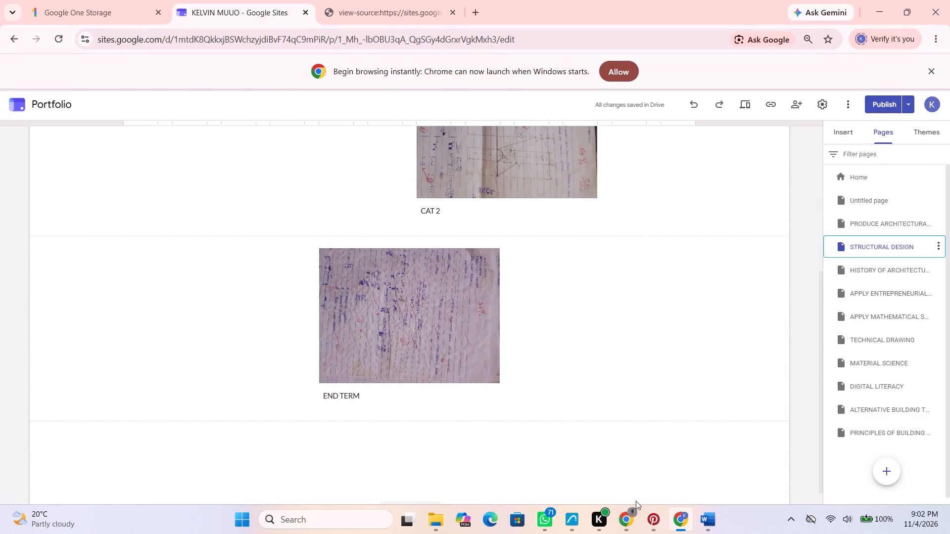
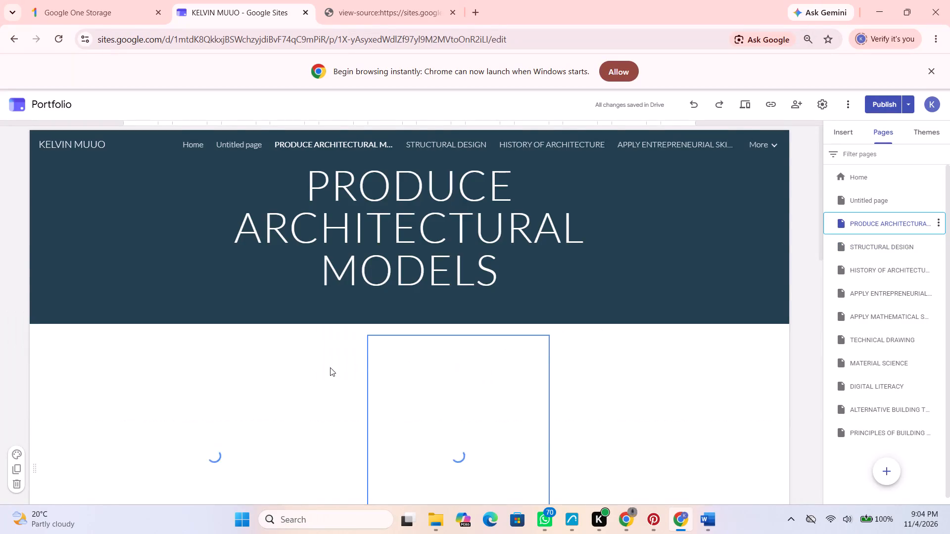
Paste the copied architectural model photo into a new section below the DIGITAL MODEL image on the PRODUCE ARCHITECTURAL MODELS page.
{"action": "scroll", "coordinate": [550, 332], "scroll_direction": "down", "scroll_amount": 4}
{"action": "scroll", "coordinate": [446, 379], "scroll_direction": "down", "scroll_amount": 4}
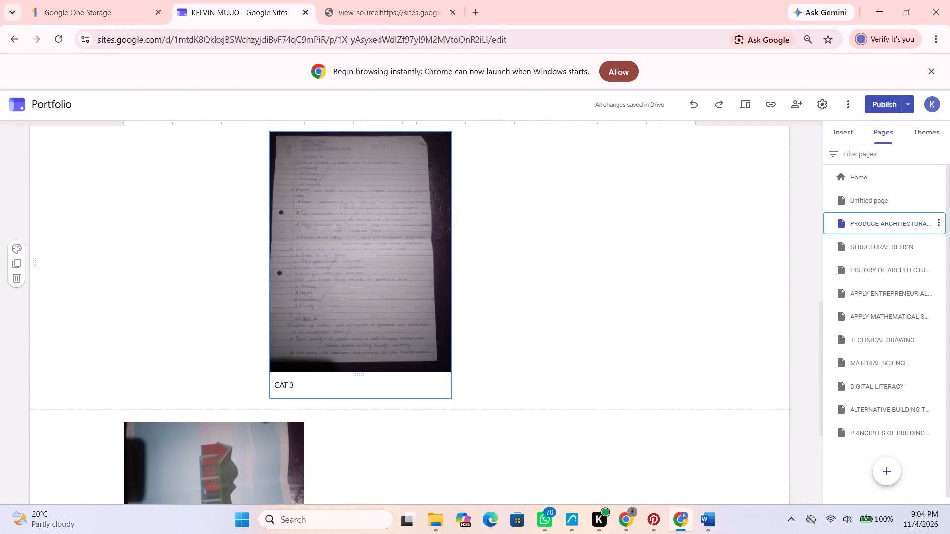
{"action": "scroll", "coordinate": [308, 371], "scroll_direction": "down", "scroll_amount": 4}
{"action": "scroll", "coordinate": [489, 351], "scroll_direction": "down", "scroll_amount": 3}
{"action": "left_click", "coordinate": [432, 353]}
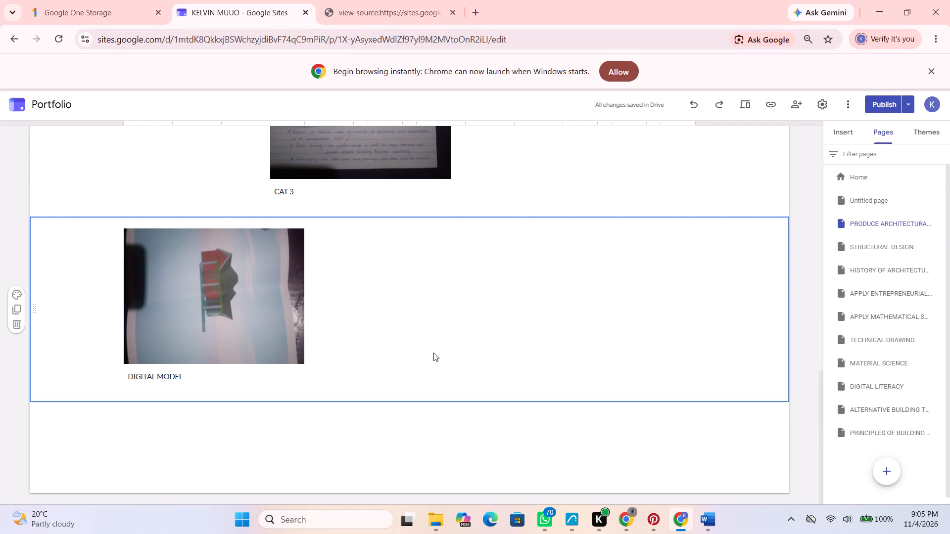
{"action": "key", "text": "ctrl+v"}
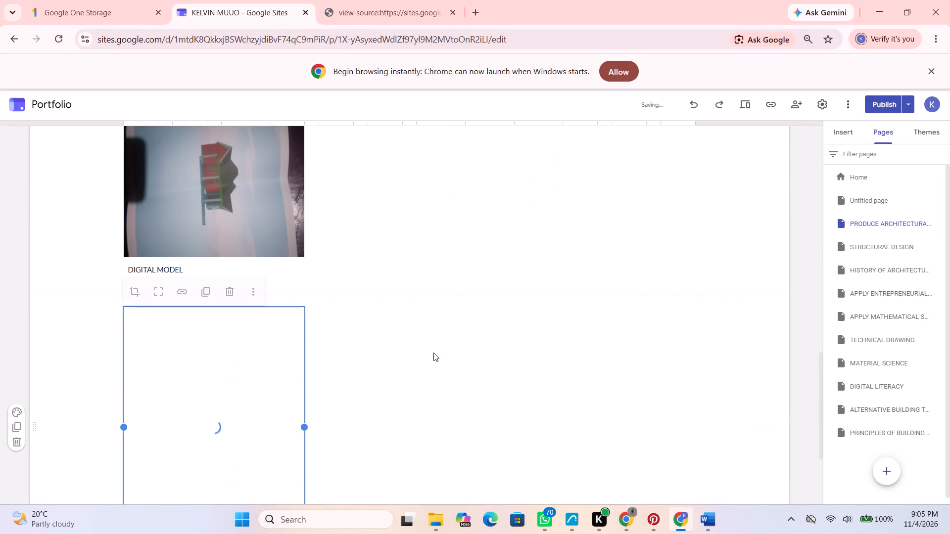
Add the caption DETAILED MODEL beneath the pasted photo of the model with red tiled roofs.
{"action": "left_click", "coordinate": [259, 164]}
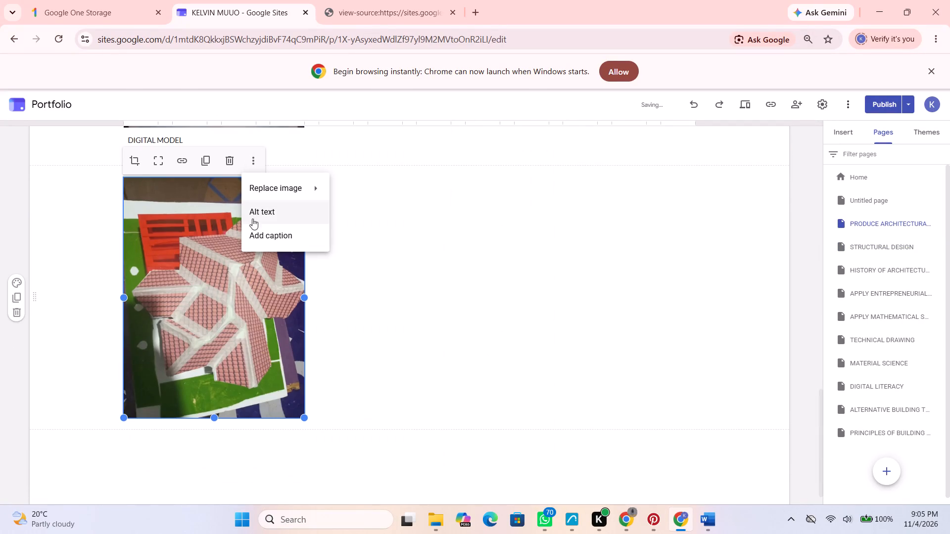
{"action": "left_click", "coordinate": [268, 242]}
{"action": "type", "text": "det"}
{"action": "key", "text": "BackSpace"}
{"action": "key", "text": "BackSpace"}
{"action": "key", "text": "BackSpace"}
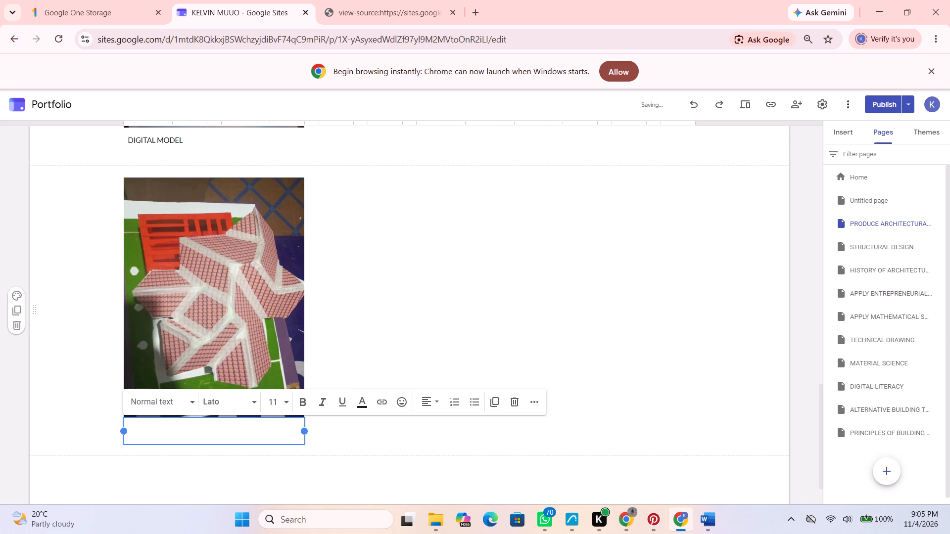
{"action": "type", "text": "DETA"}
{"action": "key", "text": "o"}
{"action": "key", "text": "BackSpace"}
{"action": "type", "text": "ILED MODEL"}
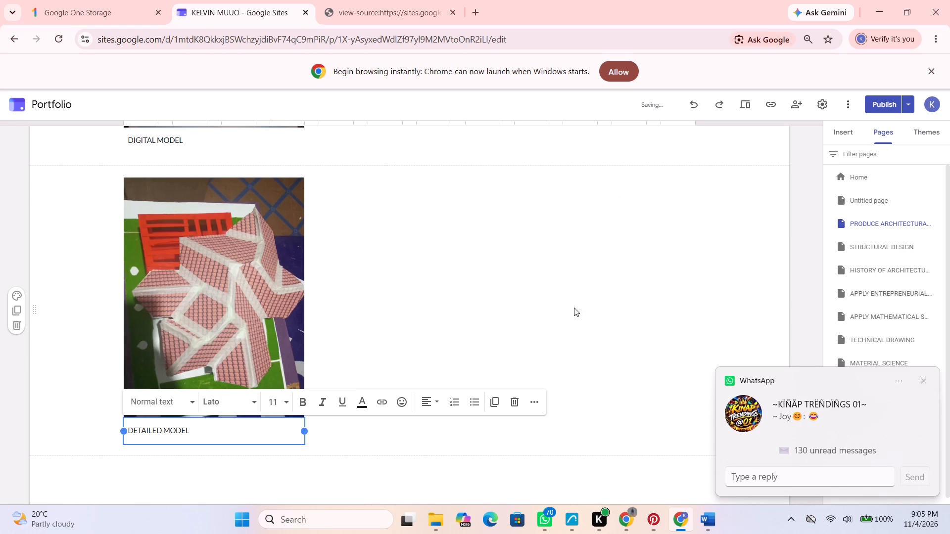
{"action": "left_click", "coordinate": [569, 315]}
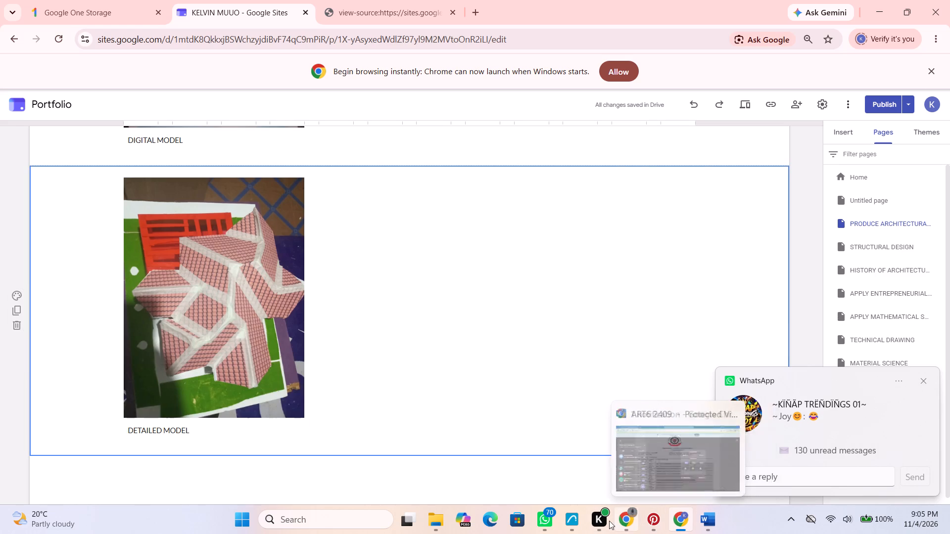
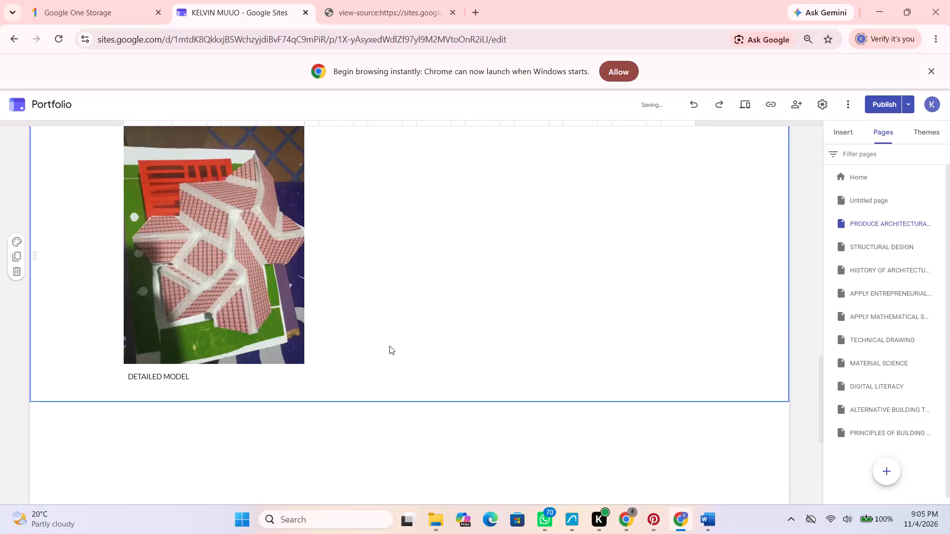
Add the caption SKETCH MODEL beneath the white-roofed house model photo below the DETAILED MODEL image.
{"action": "left_click", "coordinate": [246, 165]}
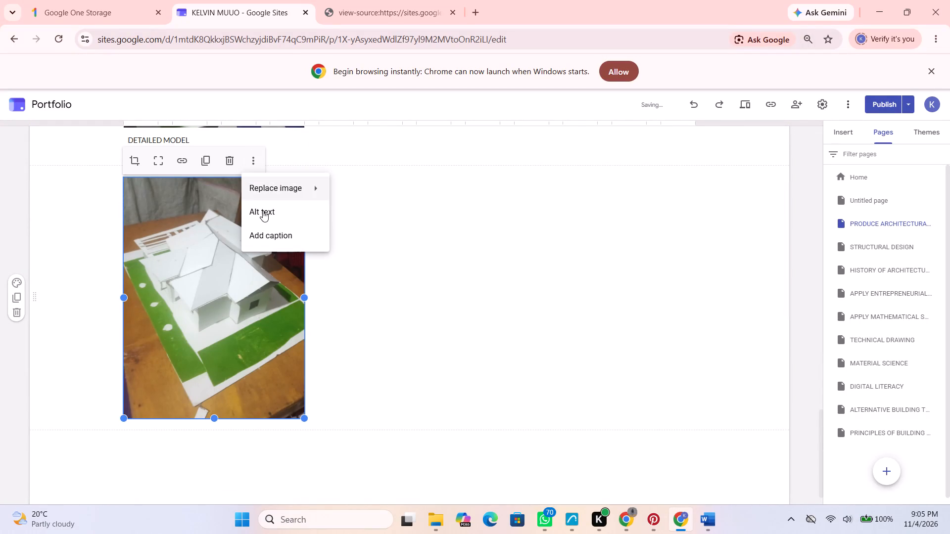
{"action": "left_click", "coordinate": [272, 236]}
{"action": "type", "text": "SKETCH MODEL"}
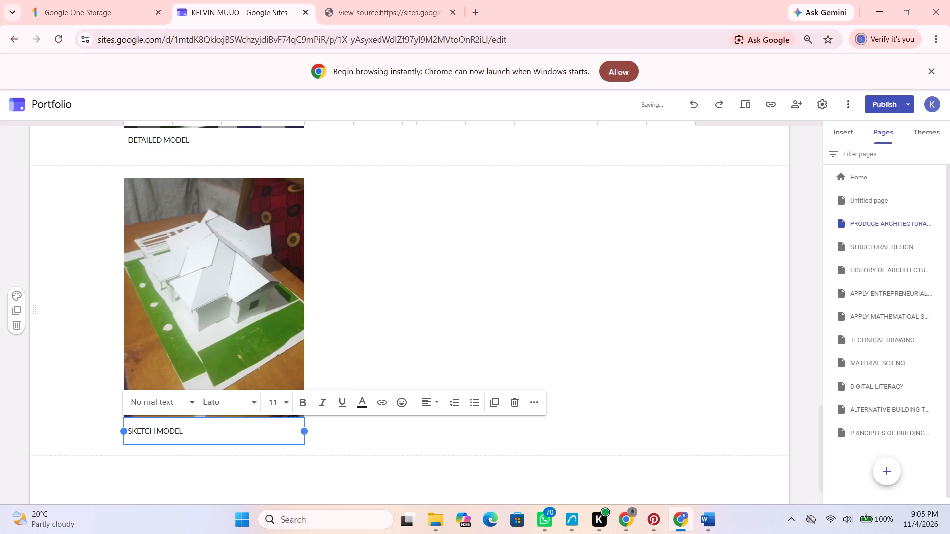
{"action": "left_click", "coordinate": [468, 215]}
Review the captioned images on the Produce Architectural Models page, from the model photos back up to the CAT 3 section.
{"action": "scroll", "coordinate": [286, 359], "scroll_direction": "up", "scroll_amount": 3}
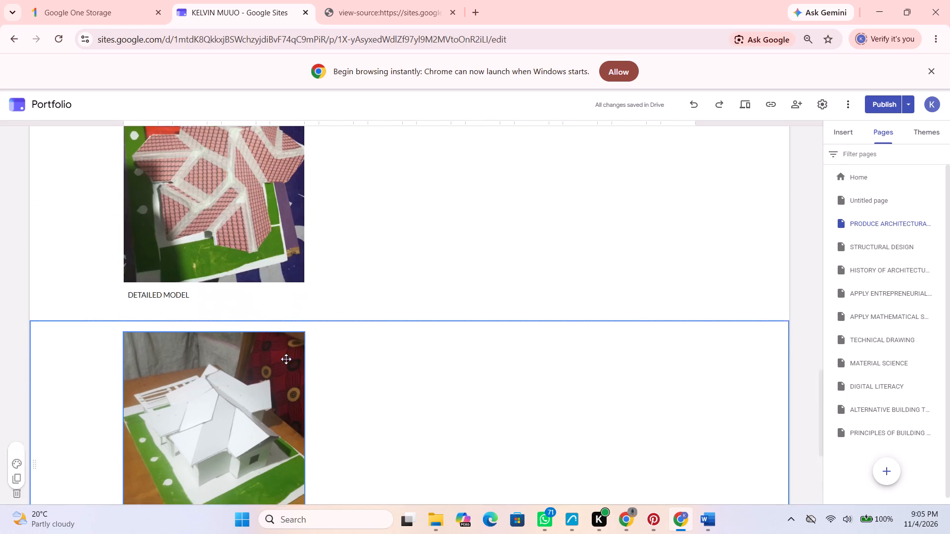
{"action": "scroll", "coordinate": [286, 359], "scroll_direction": "up", "scroll_amount": 4}
{"action": "scroll", "coordinate": [320, 281], "scroll_direction": "up", "scroll_amount": 5}
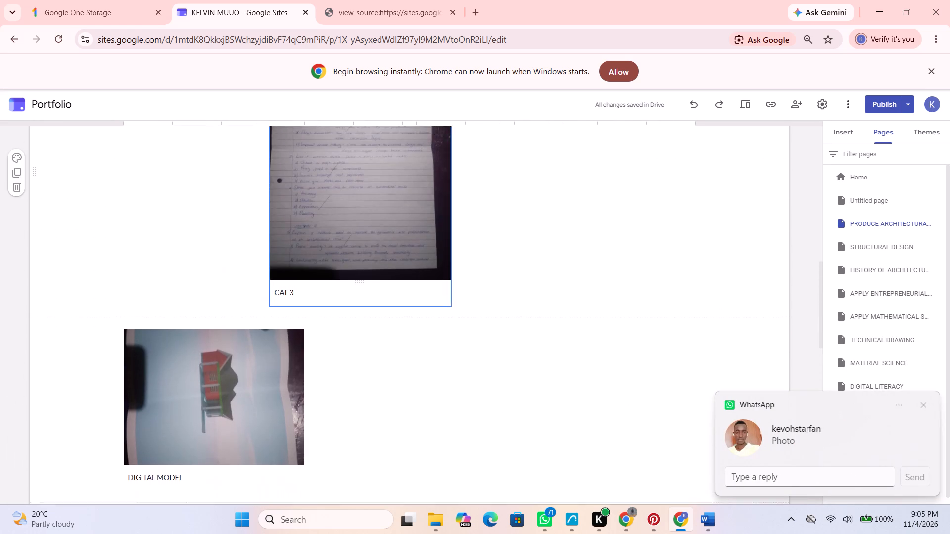
{"action": "scroll", "coordinate": [323, 277], "scroll_direction": "up", "scroll_amount": 6}
{"action": "scroll", "coordinate": [323, 274], "scroll_direction": "down", "scroll_amount": 8}
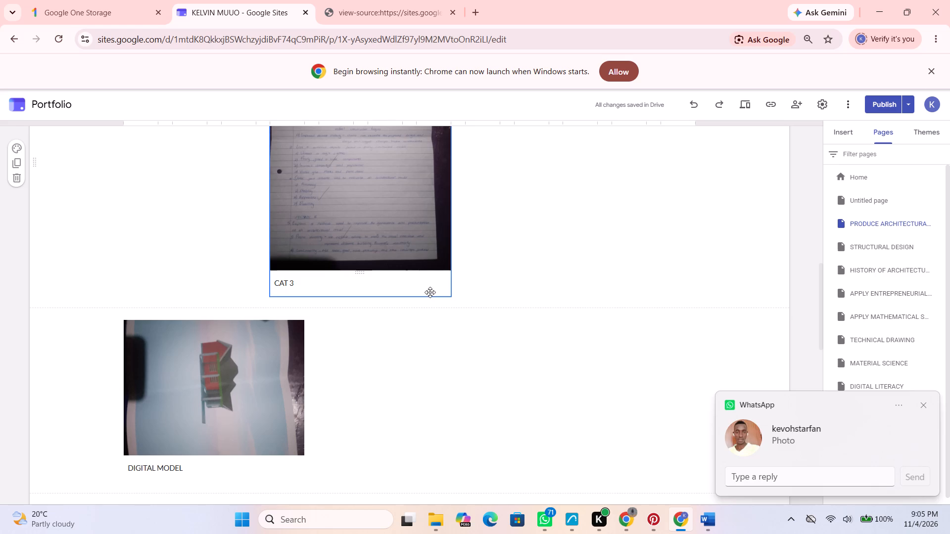
{"action": "scroll", "coordinate": [720, 258], "scroll_direction": "down", "scroll_amount": 1}
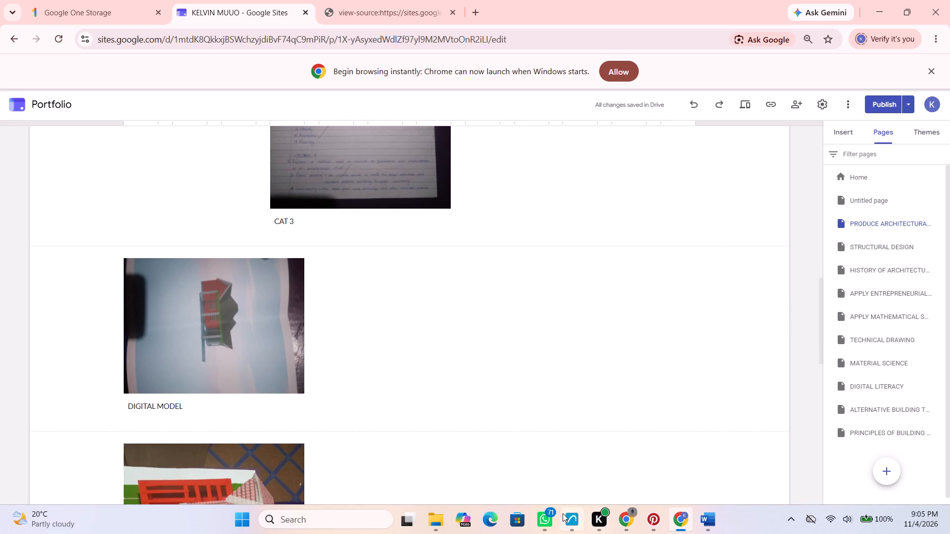
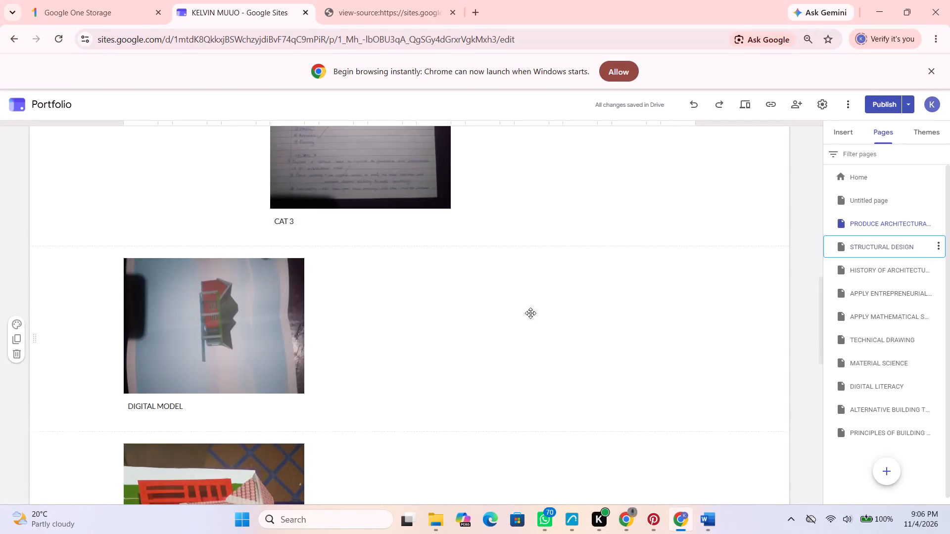
Paste the copied handwritten answer-sheet image onto the Structural Design page as a new section below the CAT 2 image.
{"action": "scroll", "coordinate": [340, 377], "scroll_direction": "down", "scroll_amount": 1}
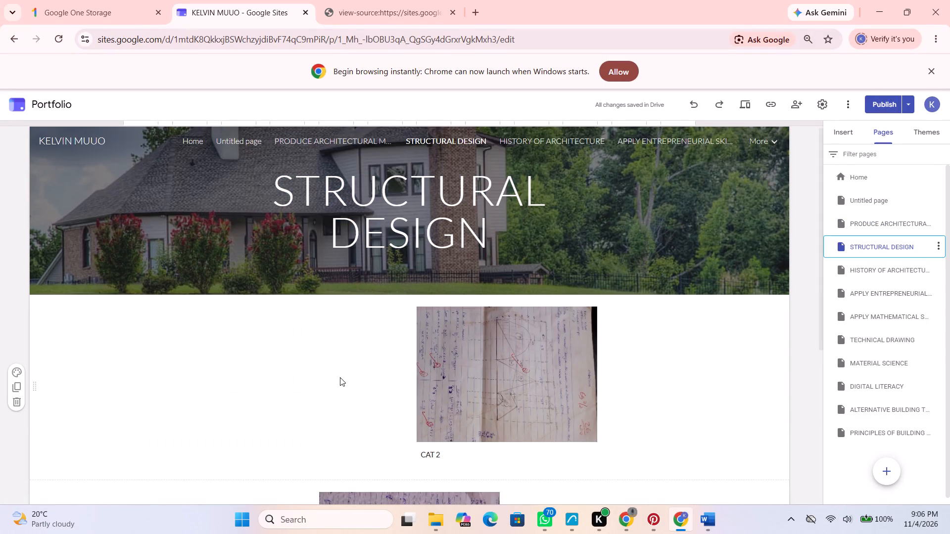
{"action": "scroll", "coordinate": [340, 377], "scroll_direction": "down", "scroll_amount": 1}
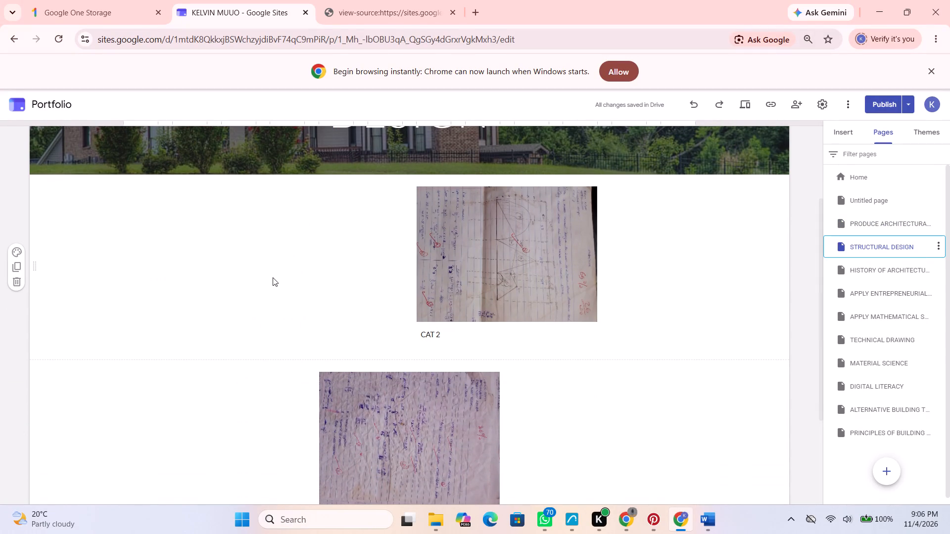
{"action": "key", "text": "ctrl+v"}
{"action": "scroll", "coordinate": [310, 251], "scroll_direction": "up", "scroll_amount": 4}
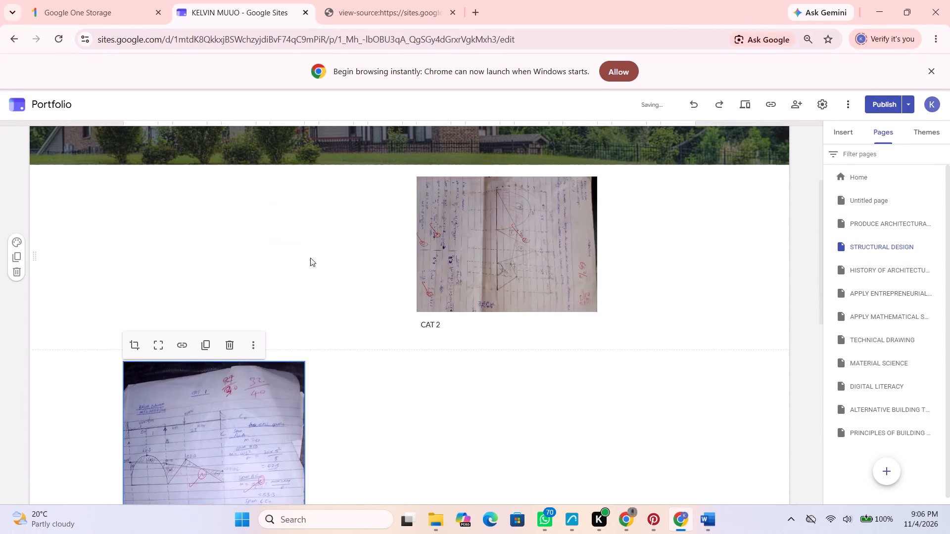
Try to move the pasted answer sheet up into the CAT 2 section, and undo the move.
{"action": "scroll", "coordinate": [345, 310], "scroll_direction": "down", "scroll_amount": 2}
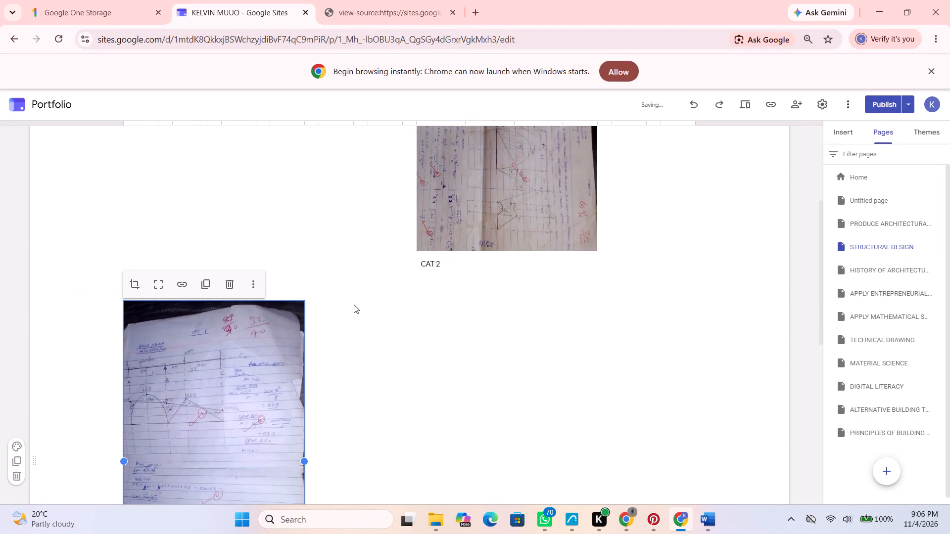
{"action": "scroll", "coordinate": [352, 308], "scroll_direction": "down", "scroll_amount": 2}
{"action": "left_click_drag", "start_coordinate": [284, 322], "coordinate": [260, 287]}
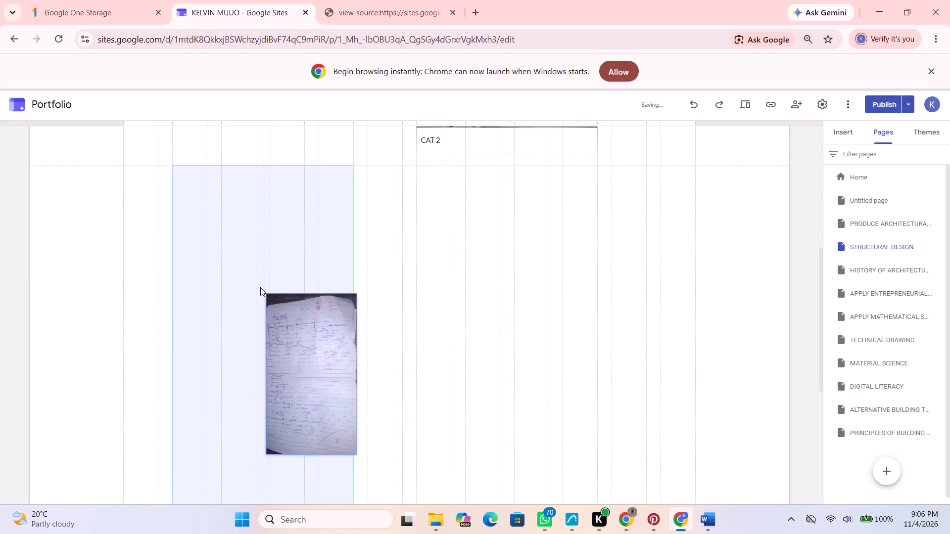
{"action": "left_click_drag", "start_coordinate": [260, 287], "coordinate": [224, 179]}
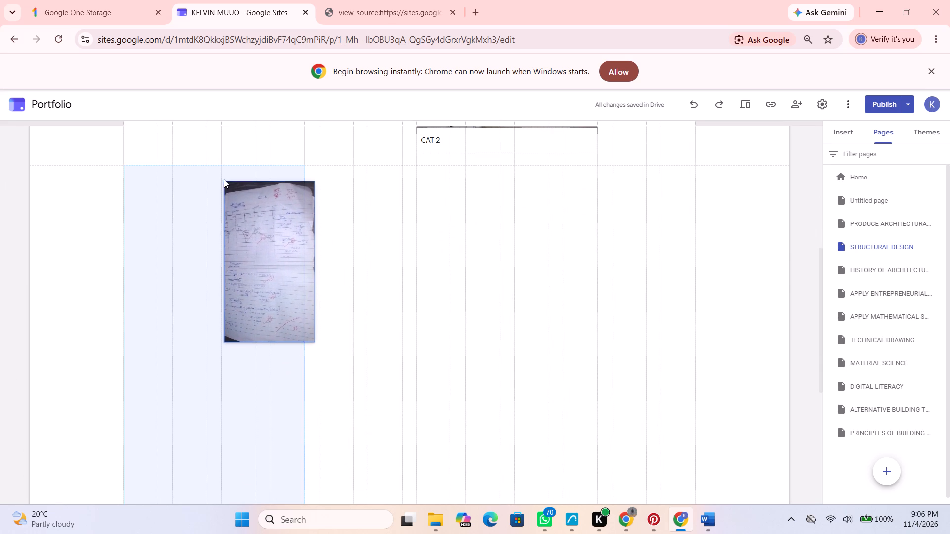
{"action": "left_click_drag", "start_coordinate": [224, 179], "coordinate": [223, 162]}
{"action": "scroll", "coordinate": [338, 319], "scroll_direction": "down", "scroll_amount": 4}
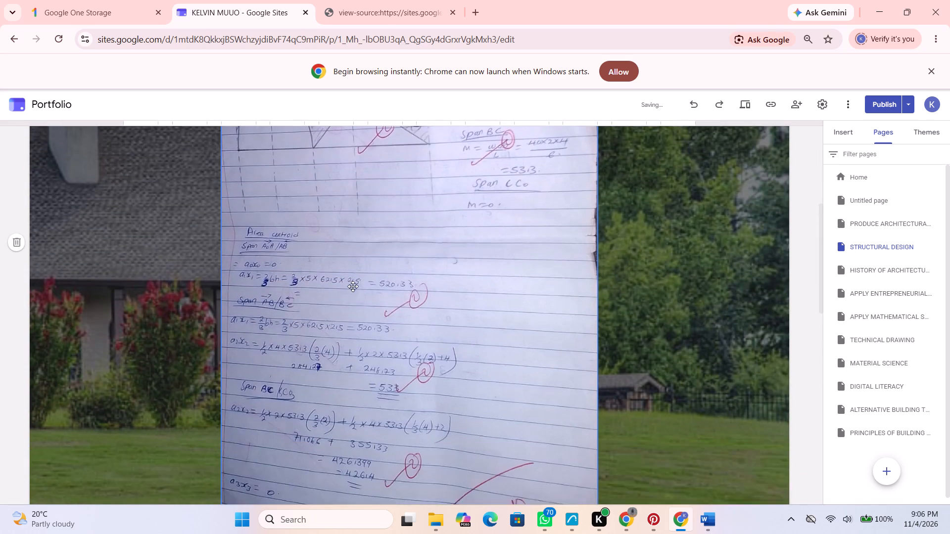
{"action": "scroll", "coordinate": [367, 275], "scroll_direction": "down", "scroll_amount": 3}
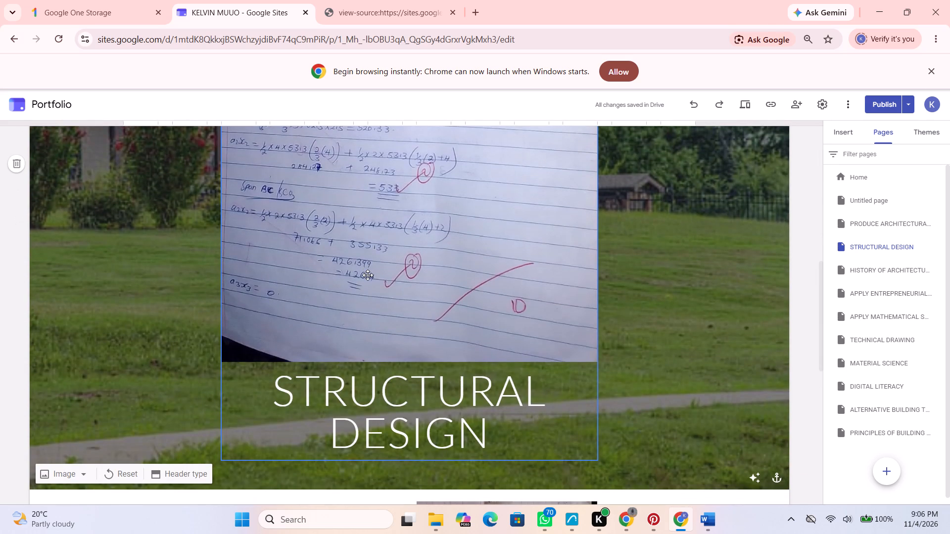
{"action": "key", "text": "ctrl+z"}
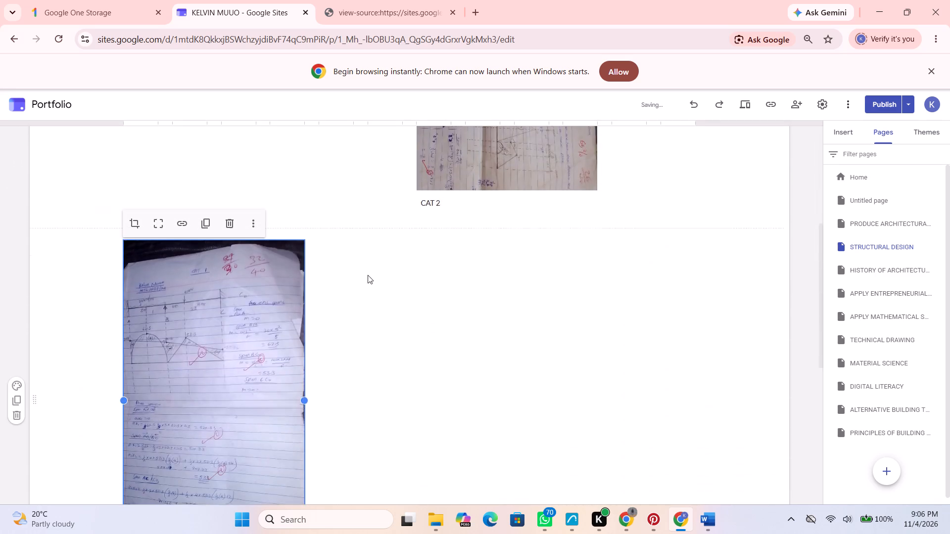
Move the pasted answer sheet up into the CAT 2 section, placing it to the left of the CAT 2 image.
{"action": "left_click_drag", "start_coordinate": [280, 248], "coordinate": [272, 187]}
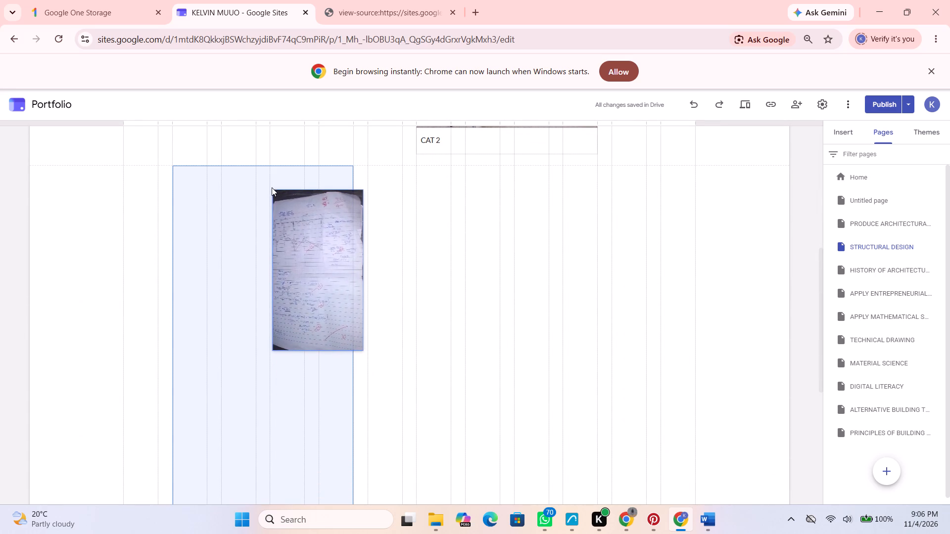
{"action": "left_click_drag", "start_coordinate": [272, 187], "coordinate": [272, 163]}
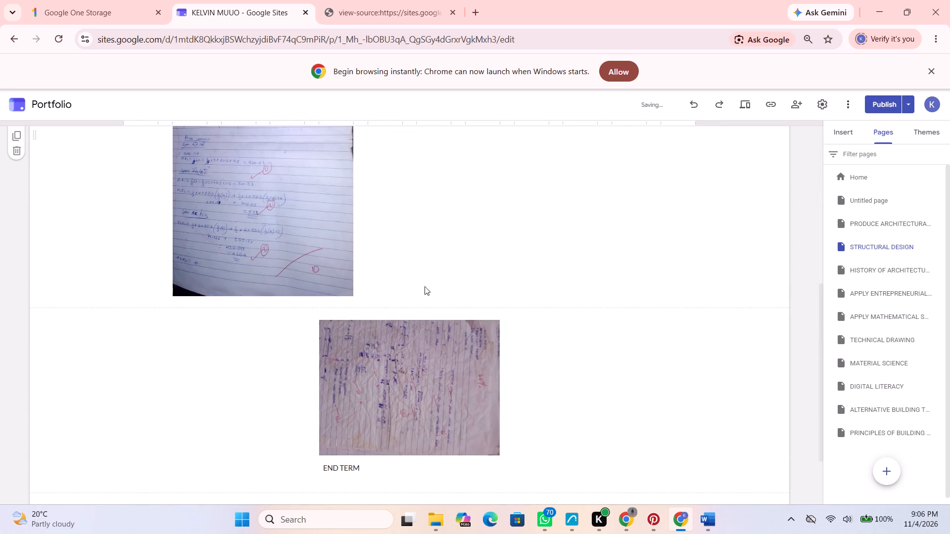
{"action": "scroll", "coordinate": [421, 329], "scroll_direction": "up", "scroll_amount": 4}
Shift the image captioned END TERM slightly rightward within its section.
{"action": "scroll", "coordinate": [432, 310], "scroll_direction": "down", "scroll_amount": 2}
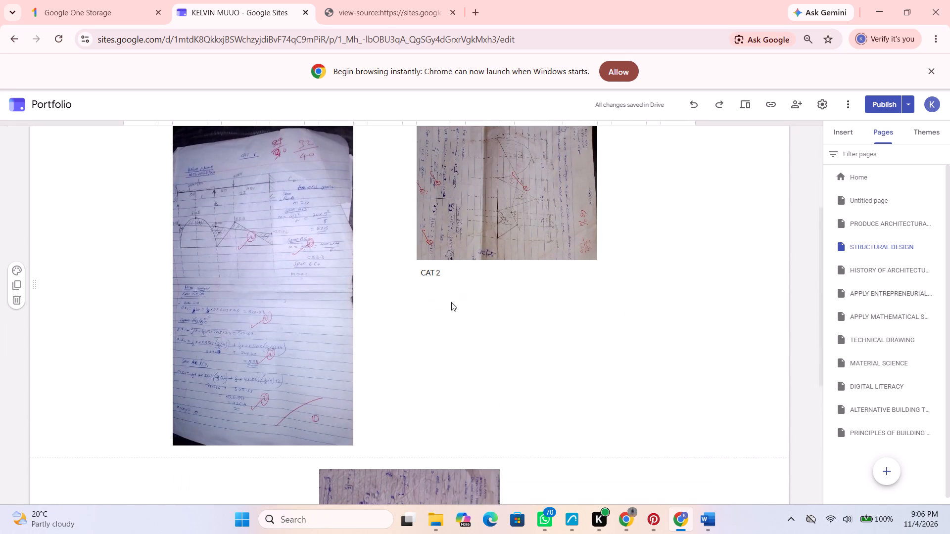
{"action": "scroll", "coordinate": [449, 311], "scroll_direction": "down", "scroll_amount": 3}
{"action": "left_click_drag", "start_coordinate": [434, 330], "coordinate": [465, 333]}
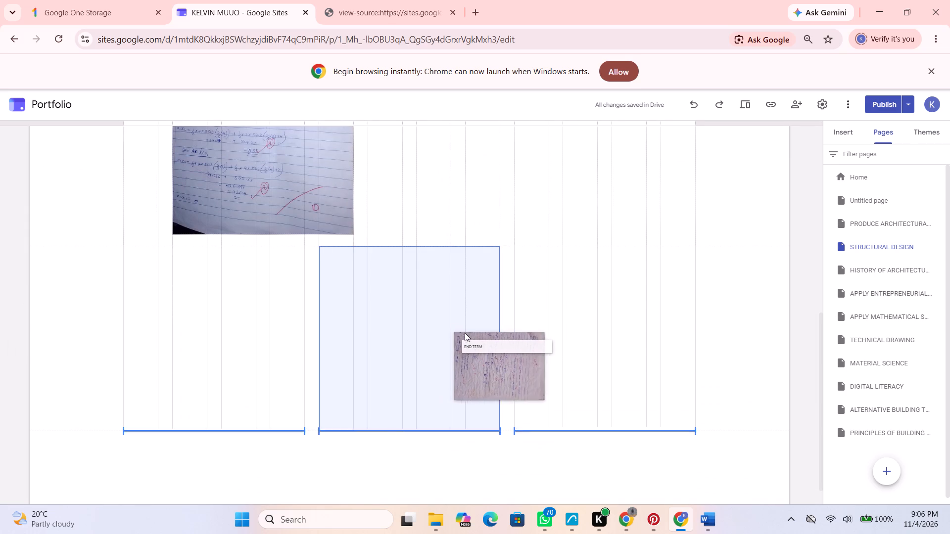
{"action": "left_click_drag", "start_coordinate": [465, 333], "coordinate": [475, 339]}
Add the caption CAT 1 beneath the tall answer-sheet image beside CAT 2.
{"action": "scroll", "coordinate": [381, 287], "scroll_direction": "up", "scroll_amount": 4}
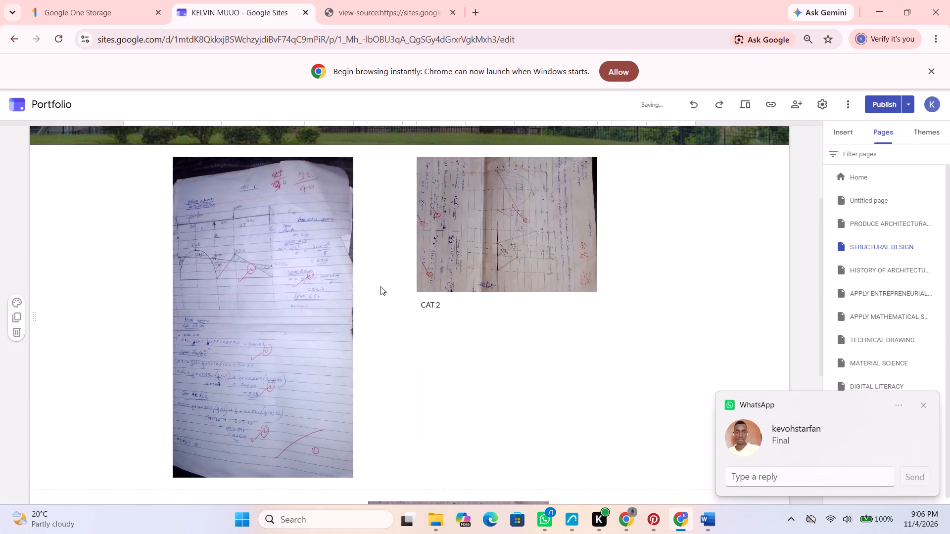
{"action": "scroll", "coordinate": [354, 306], "scroll_direction": "up", "scroll_amount": 3}
{"action": "scroll", "coordinate": [304, 357], "scroll_direction": "down", "scroll_amount": 3}
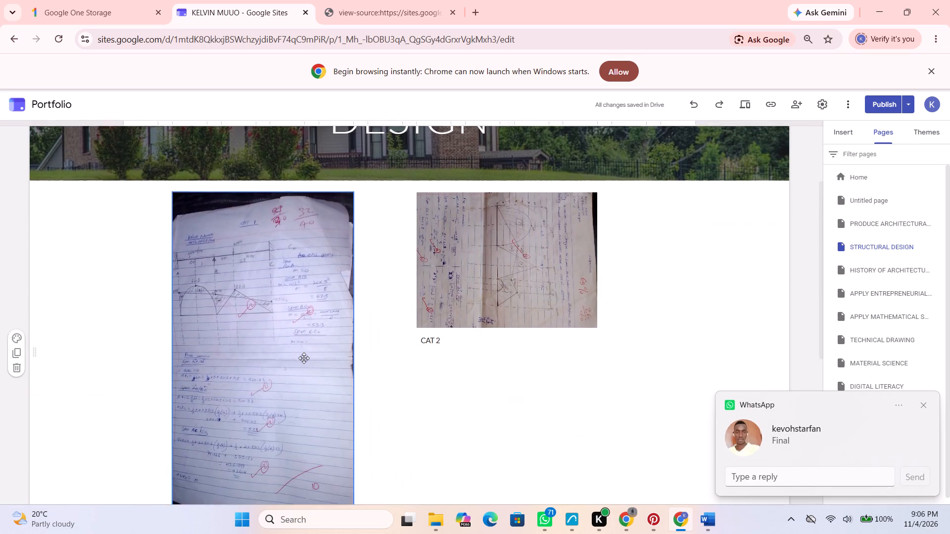
{"action": "left_click", "coordinate": [303, 359]}
{"action": "left_click", "coordinate": [336, 227]}
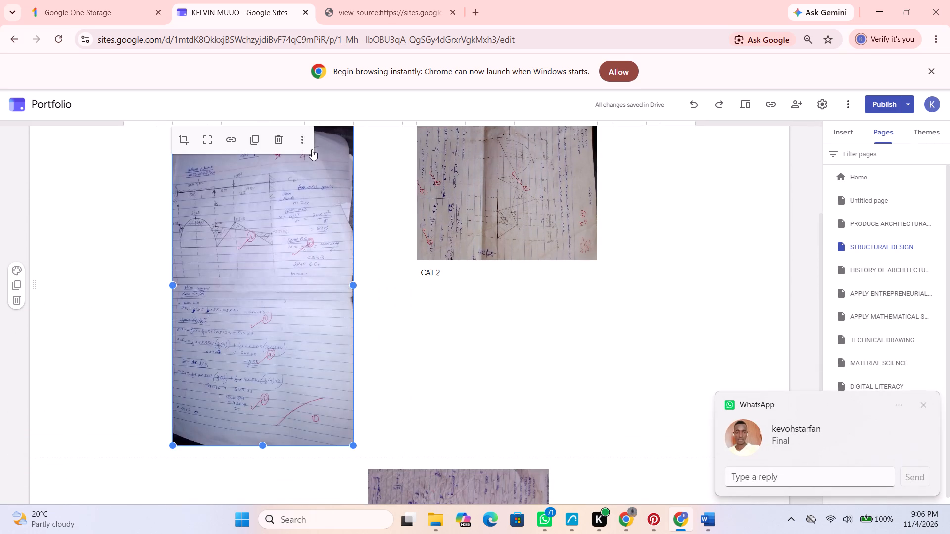
{"action": "left_click", "coordinate": [310, 145]}
{"action": "left_click", "coordinate": [321, 224]}
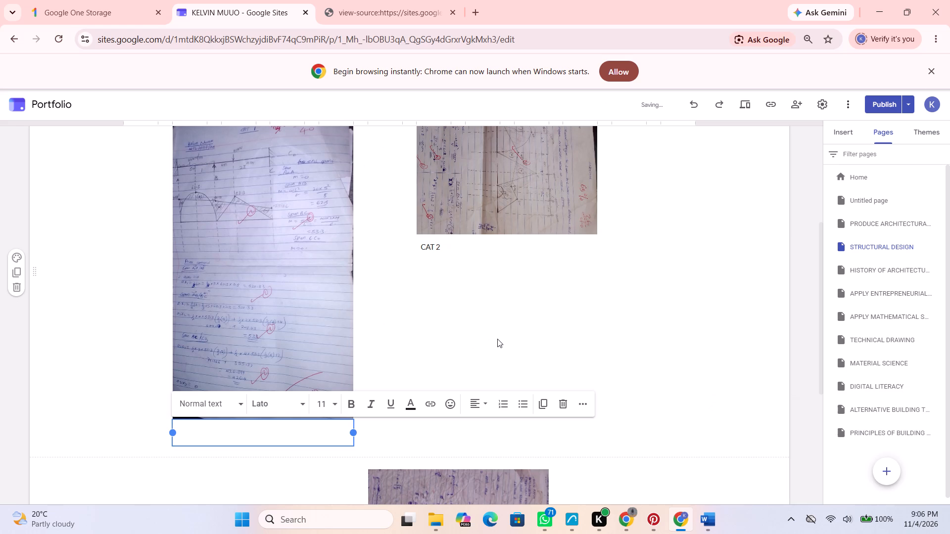
{"action": "key", "text": "c"}
{"action": "type", "text": "AT 1"}
{"action": "left_click", "coordinate": [589, 306]}
Open the Produce Architectural Models page and review its images down to the model photos.
{"action": "left_click", "coordinate": [888, 222]}
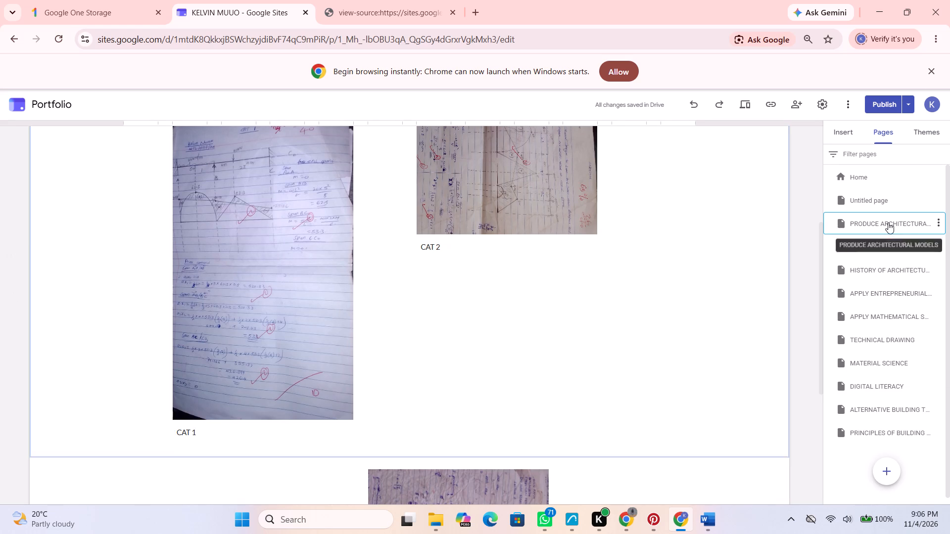
{"action": "scroll", "coordinate": [605, 437], "scroll_direction": "down", "scroll_amount": 4}
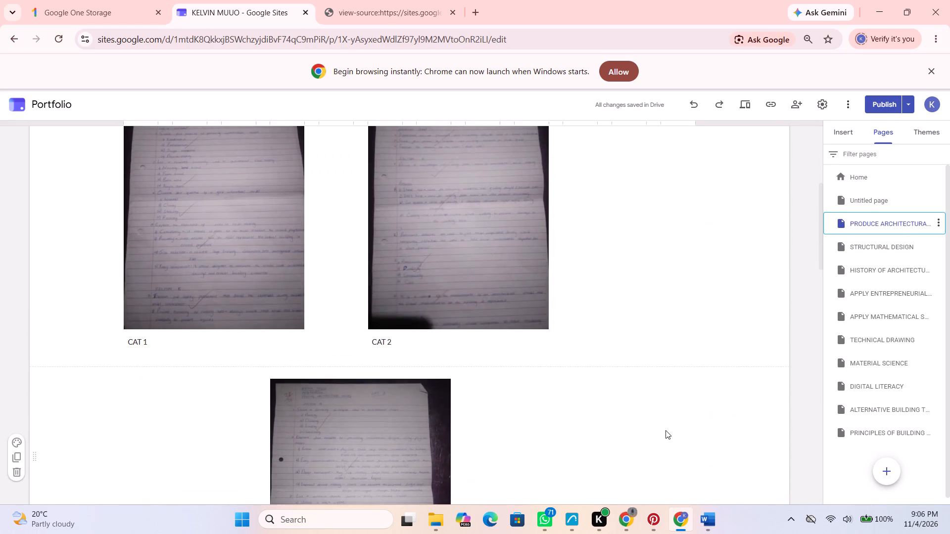
{"action": "scroll", "coordinate": [665, 430], "scroll_direction": "down", "scroll_amount": 3}
{"action": "scroll", "coordinate": [605, 451], "scroll_direction": "down", "scroll_amount": 3}
{"action": "scroll", "coordinate": [570, 471], "scroll_direction": "down", "scroll_amount": 3}
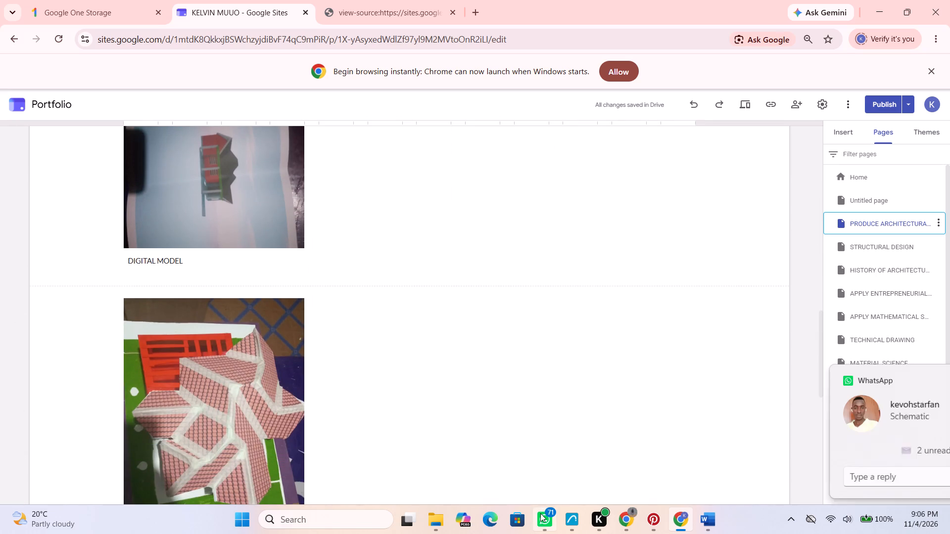
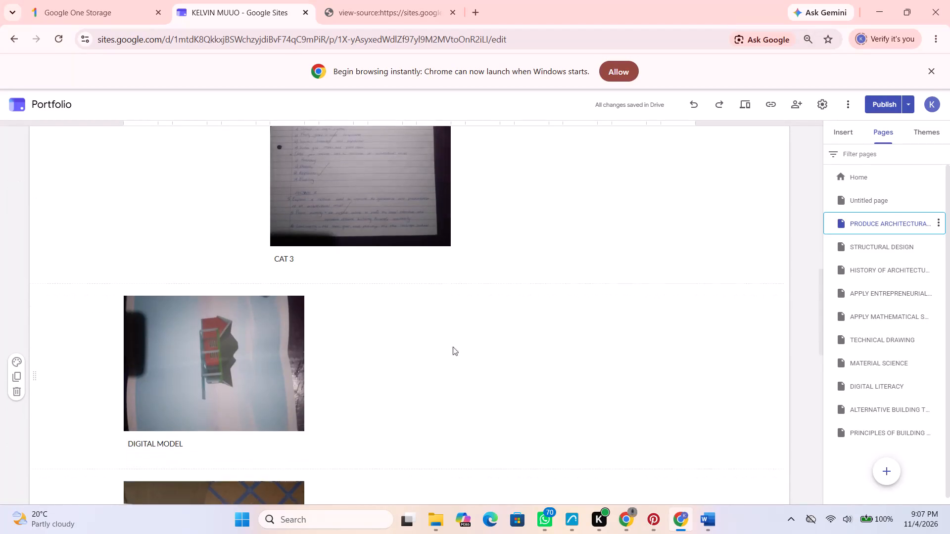
Paste the copied assessment sheet image and place it in the DIGITAL MODEL section, to the right of the model photo.
{"action": "left_click", "coordinate": [607, 308]}
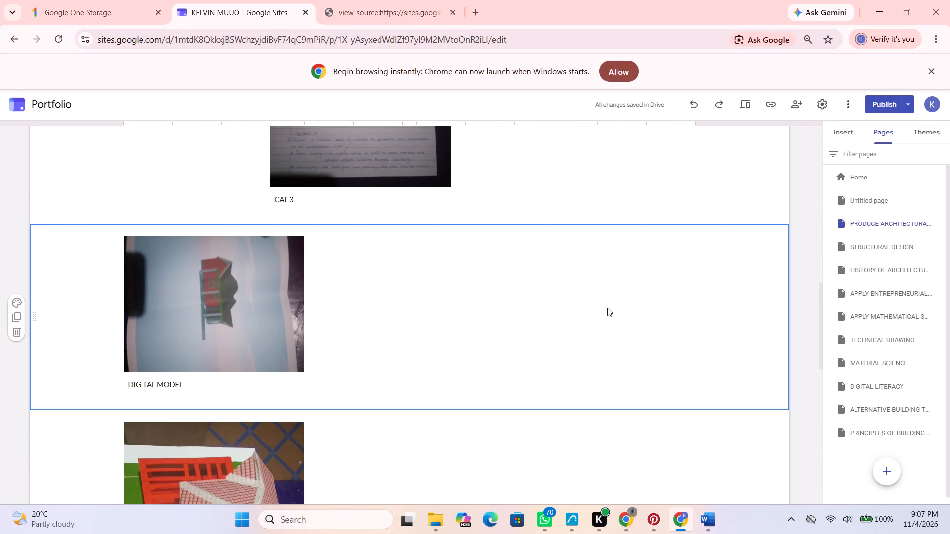
{"action": "key", "text": "ctrl+v"}
{"action": "left_click_drag", "start_coordinate": [267, 315], "coordinate": [272, 314]}
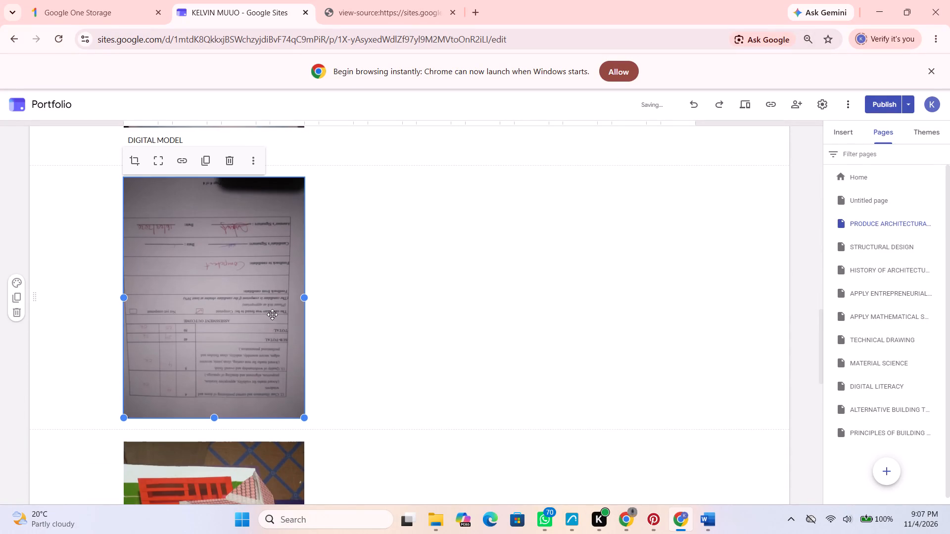
{"action": "left_click_drag", "start_coordinate": [272, 314], "coordinate": [501, 211]}
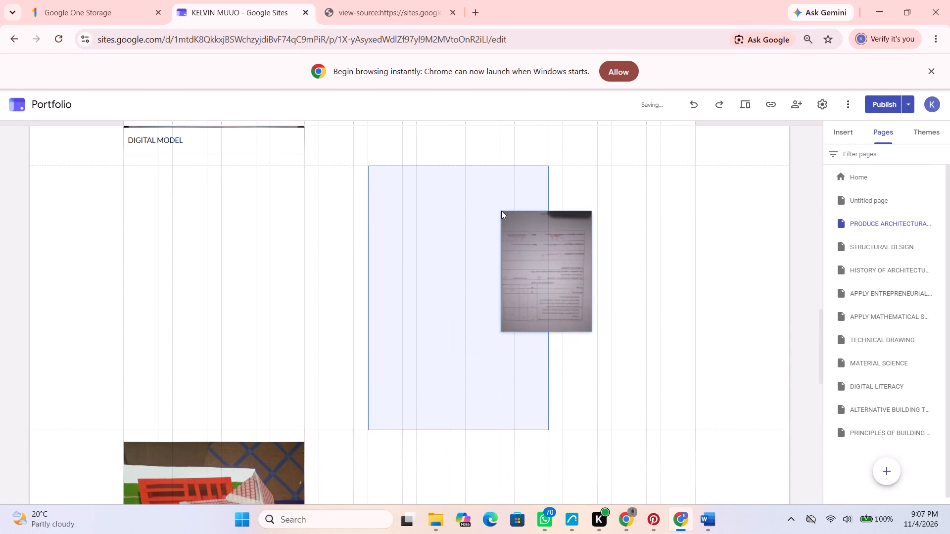
{"action": "left_click_drag", "start_coordinate": [501, 211], "coordinate": [511, 199]}
{"action": "left_click", "coordinate": [511, 199]}
{"action": "scroll", "coordinate": [519, 284], "scroll_direction": "up", "scroll_amount": 2}
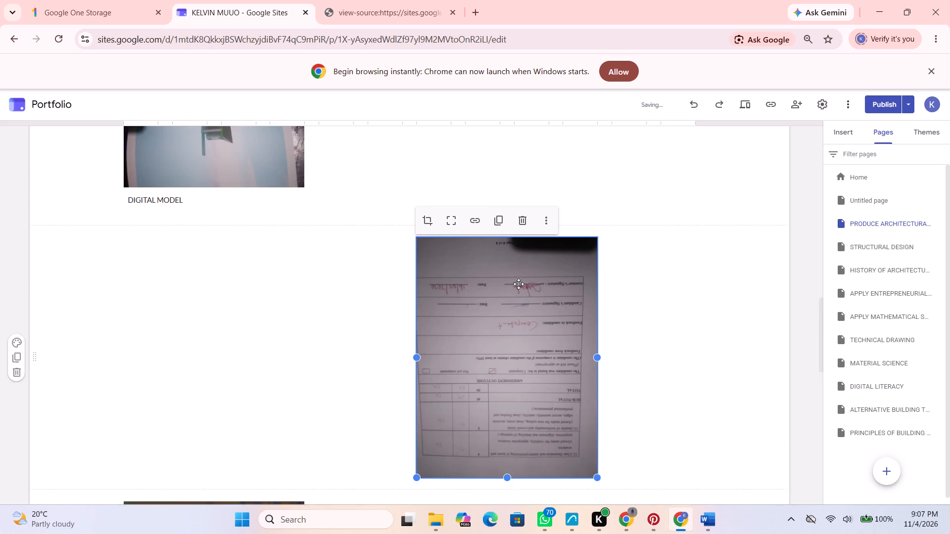
{"action": "left_click_drag", "start_coordinate": [520, 367], "coordinate": [529, 282]}
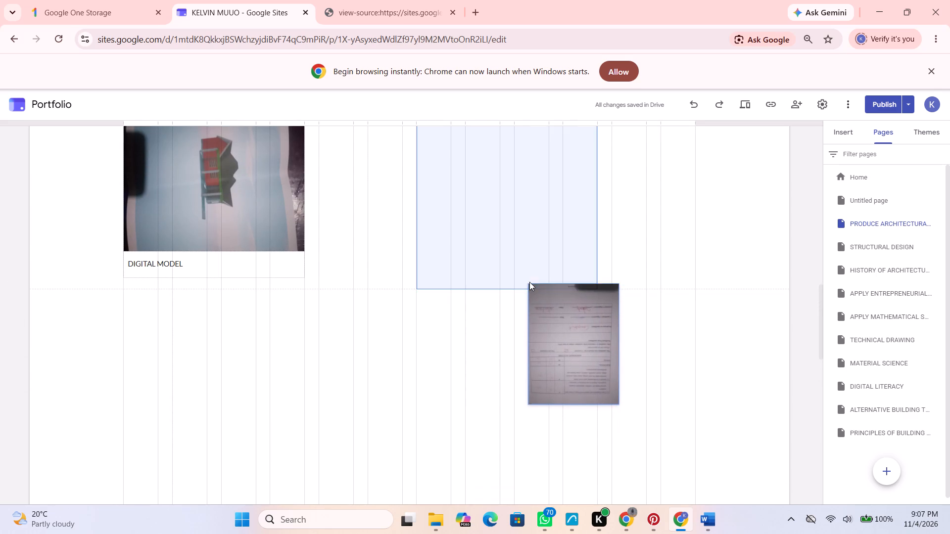
{"action": "left_click_drag", "start_coordinate": [529, 282], "coordinate": [530, 281]}
Start adding a caption to the assessment sheet image beside the DIGITAL MODEL photo.
{"action": "scroll", "coordinate": [427, 356], "scroll_direction": "up", "scroll_amount": 3}
{"action": "left_click", "coordinate": [477, 344]}
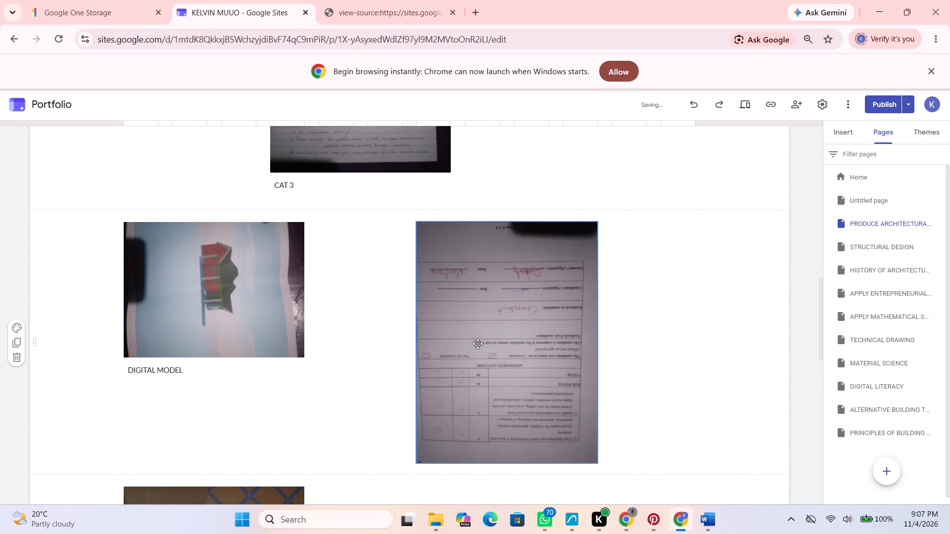
{"action": "left_click", "coordinate": [546, 206]}
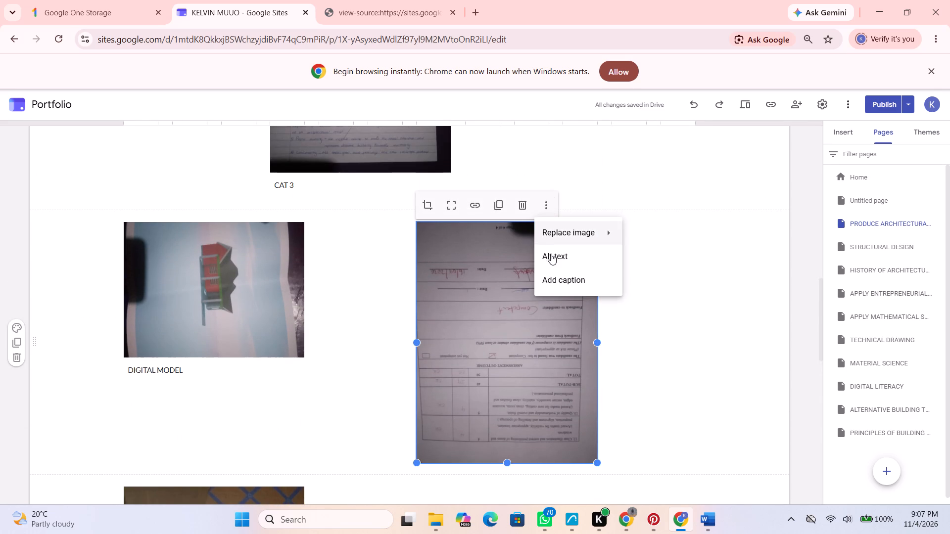
Add the caption DIGITAL MODEL CHECKLIST beneath the assessment sheet image beside the DIGITAL MODEL photo.
{"action": "left_click", "coordinate": [563, 281]}
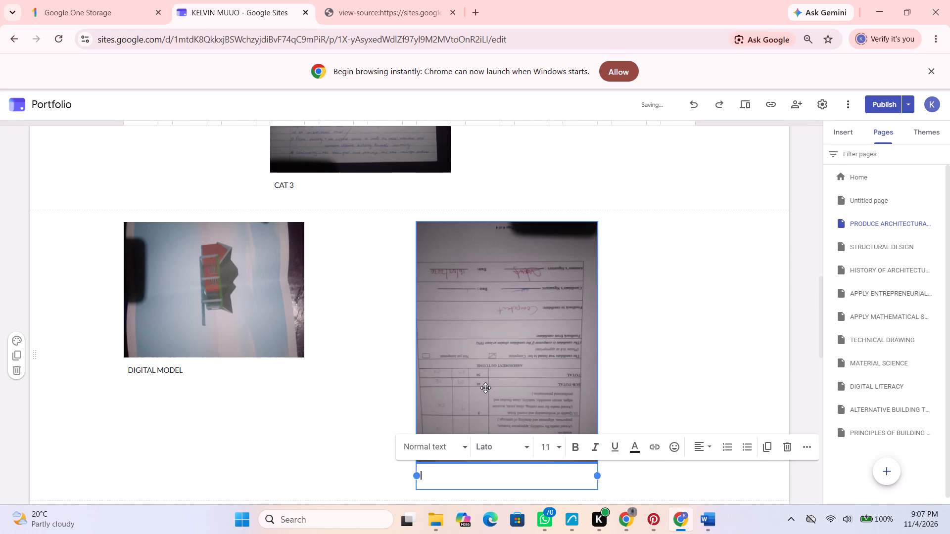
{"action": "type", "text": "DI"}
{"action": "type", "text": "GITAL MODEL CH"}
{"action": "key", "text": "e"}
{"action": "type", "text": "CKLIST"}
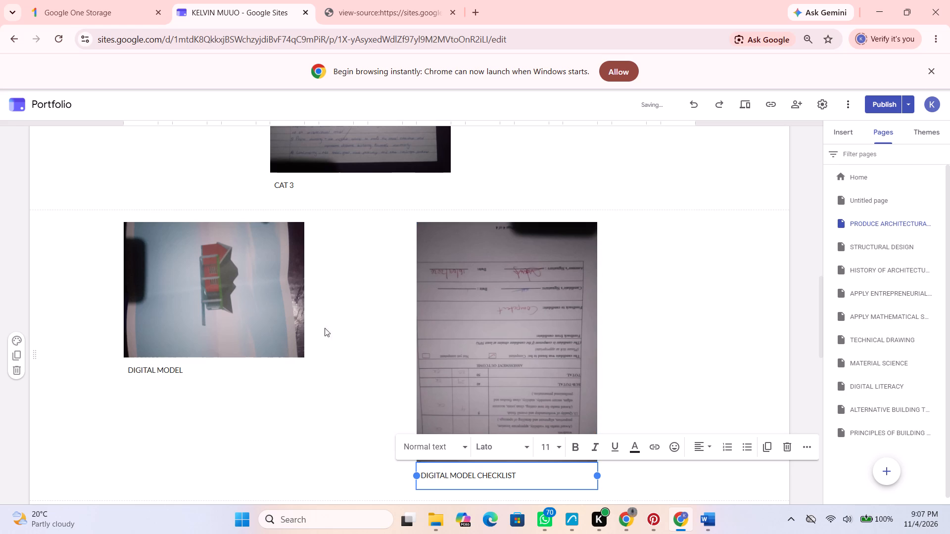
{"action": "left_click", "coordinate": [294, 375]}
{"action": "left_click", "coordinate": [296, 413]}
Select the section containing the red-roofed model photo, below the DIGITAL MODEL section.
{"action": "scroll", "coordinate": [638, 324], "scroll_direction": "down", "scroll_amount": 4}
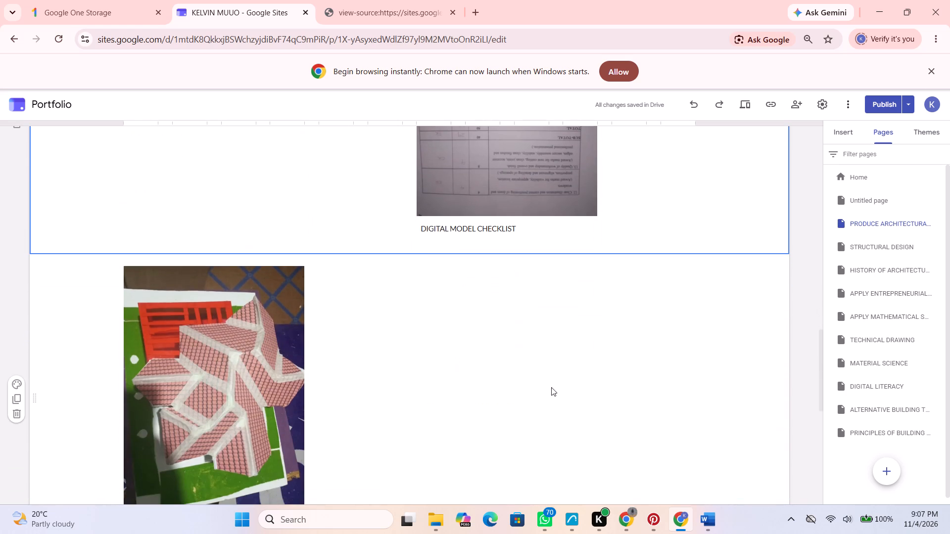
{"action": "left_click", "coordinate": [514, 374]}
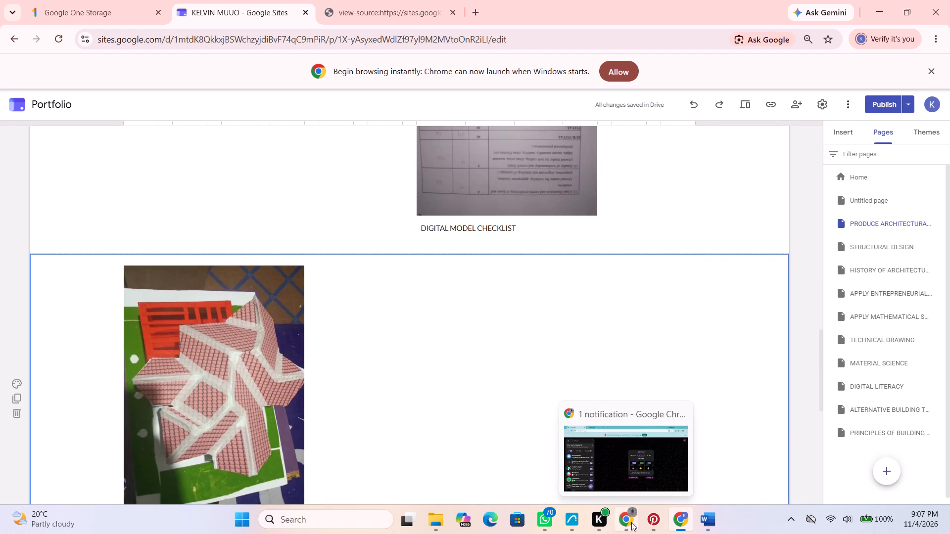
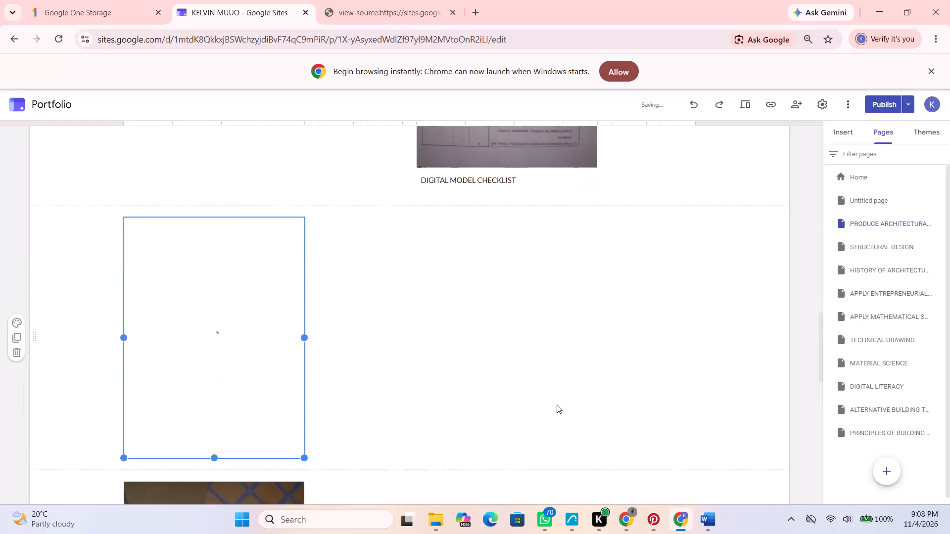
Move the newly added assessment sheet image into the DETAILED MODEL section, to the right of the model photo.
{"action": "scroll", "coordinate": [556, 404], "scroll_direction": "down", "scroll_amount": 2}
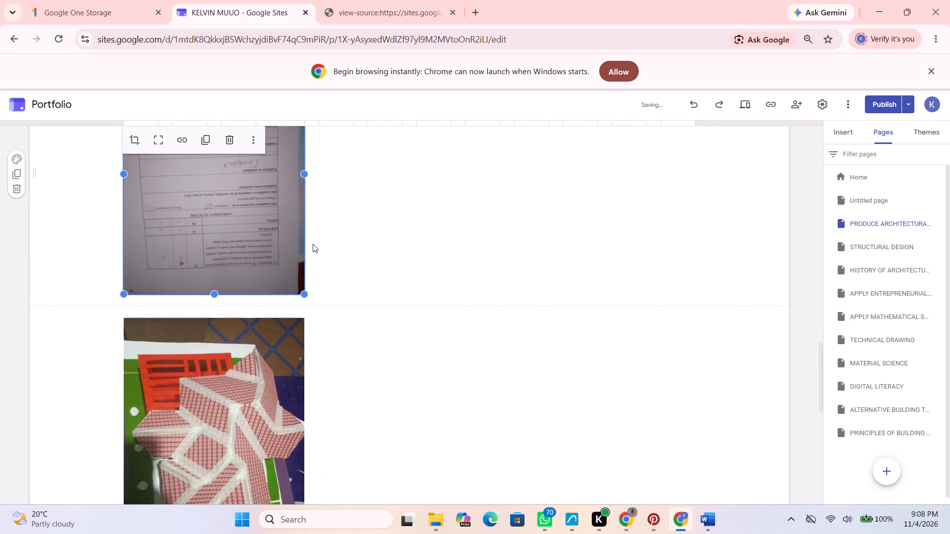
{"action": "left_click_drag", "start_coordinate": [270, 226], "coordinate": [472, 333]}
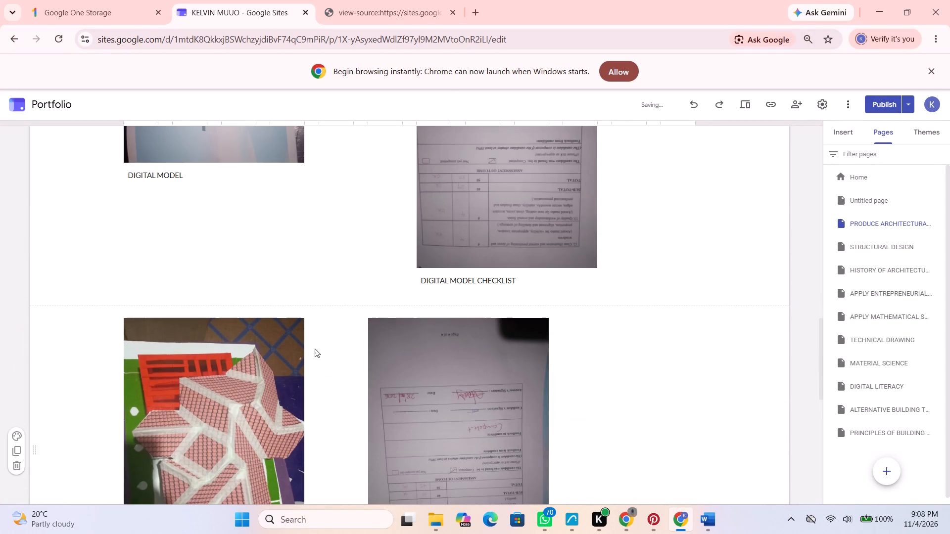
Add a caption beneath the assessment sheet image beside the DETAILED MODEL photo, entering the text DETAILED MODEL.
{"action": "scroll", "coordinate": [331, 291], "scroll_direction": "down", "scroll_amount": 2}
{"action": "left_click", "coordinate": [462, 276]}
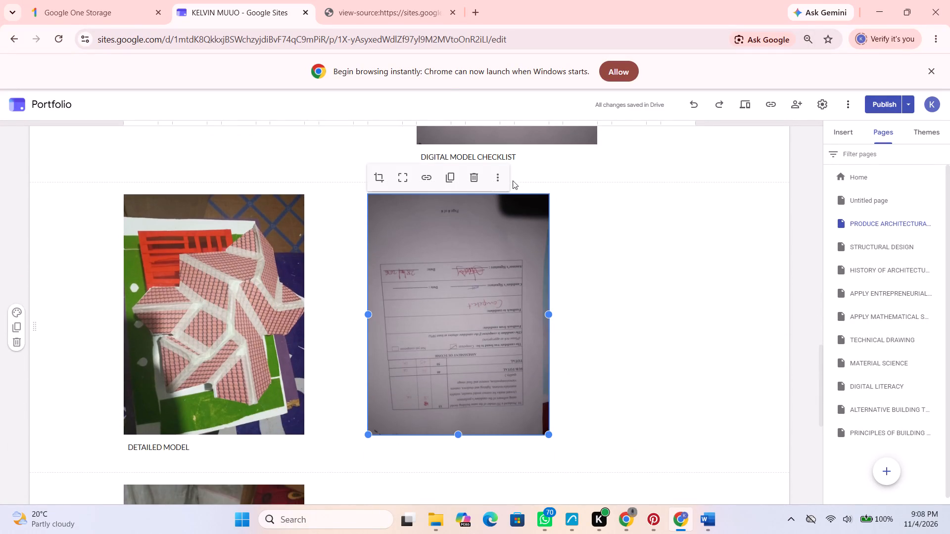
{"action": "left_click", "coordinate": [500, 179]}
{"action": "left_click", "coordinate": [522, 251]}
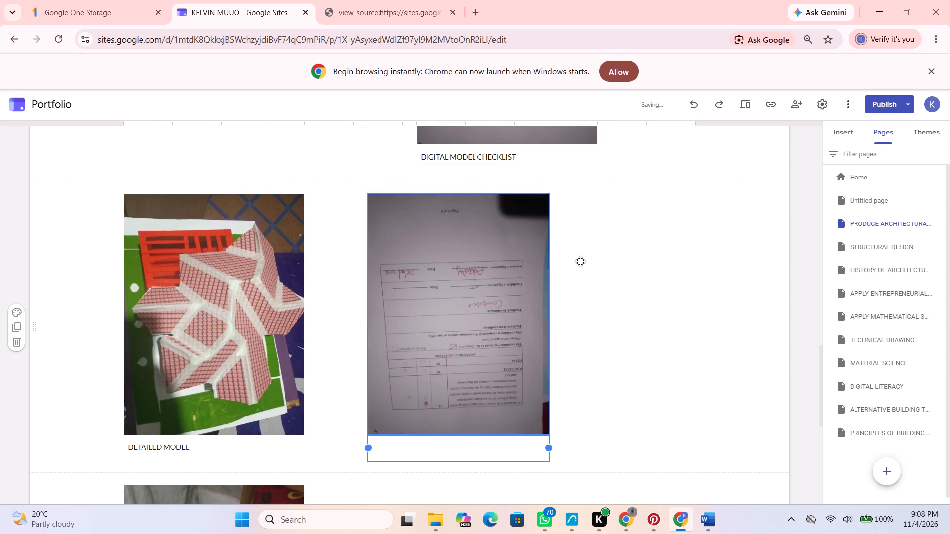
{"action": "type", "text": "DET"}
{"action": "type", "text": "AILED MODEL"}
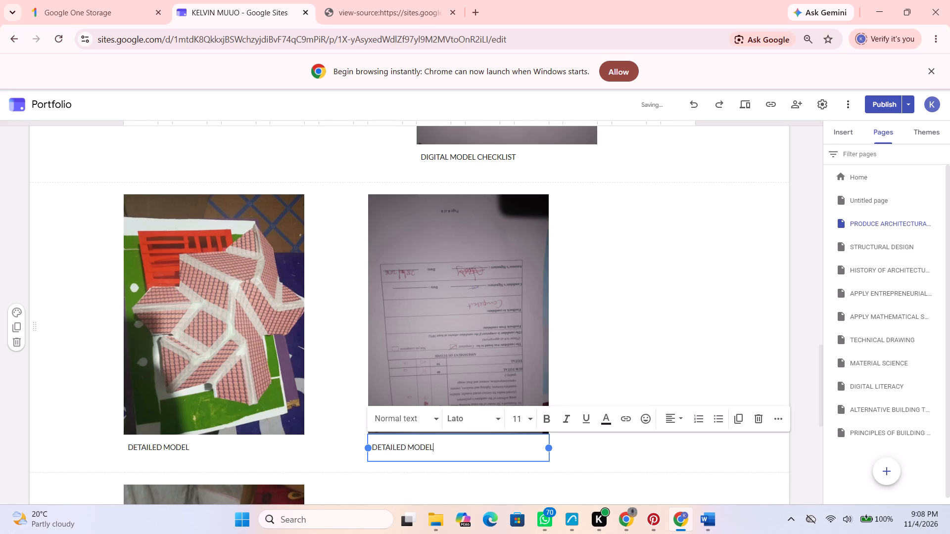
Complete the caption under the assessment sheet image beside the DETAILED MODEL photo so it reads DETAILED MODEL CHECKLIST.
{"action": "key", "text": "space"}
{"action": "type", "text": "SK"}
{"action": "key", "text": "BackSpace"}
{"action": "key", "text": "BackSpace"}
{"action": "type", "text": "CHECKLIST"}
{"action": "left_click", "coordinate": [742, 324]}
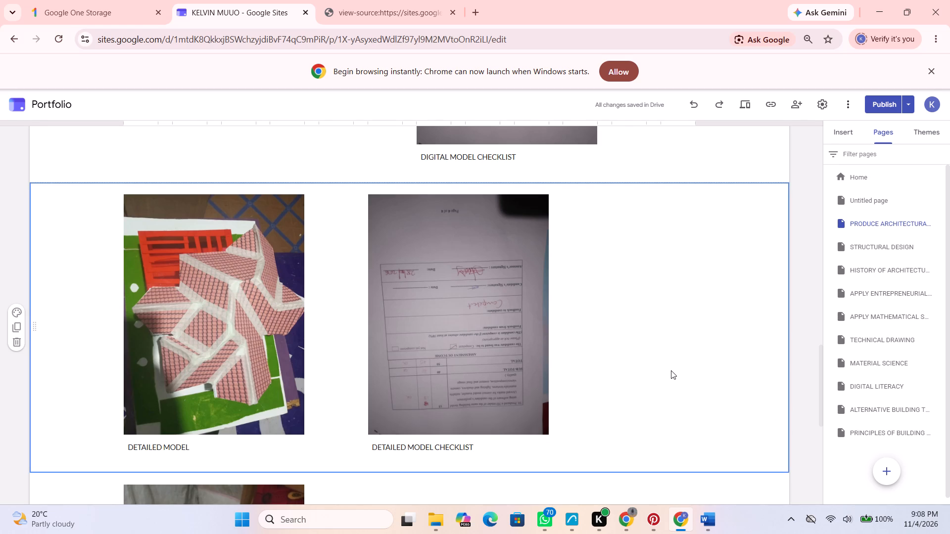
Select the SKETCH MODEL section at the end of the page, which holds the white house model photo.
{"action": "scroll", "coordinate": [677, 355], "scroll_direction": "down", "scroll_amount": 3}
{"action": "left_click", "coordinate": [602, 378]}
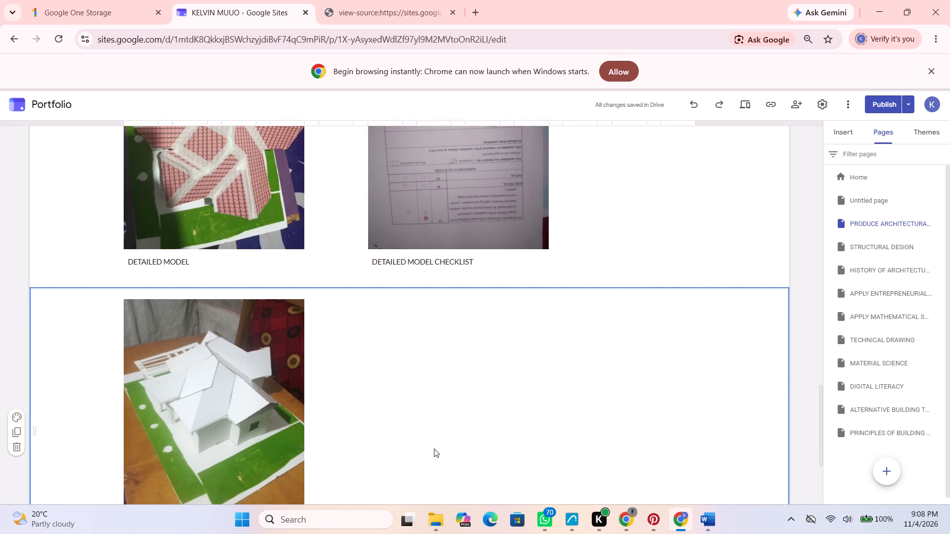
{"action": "scroll", "coordinate": [444, 428], "scroll_direction": "down", "scroll_amount": 4}
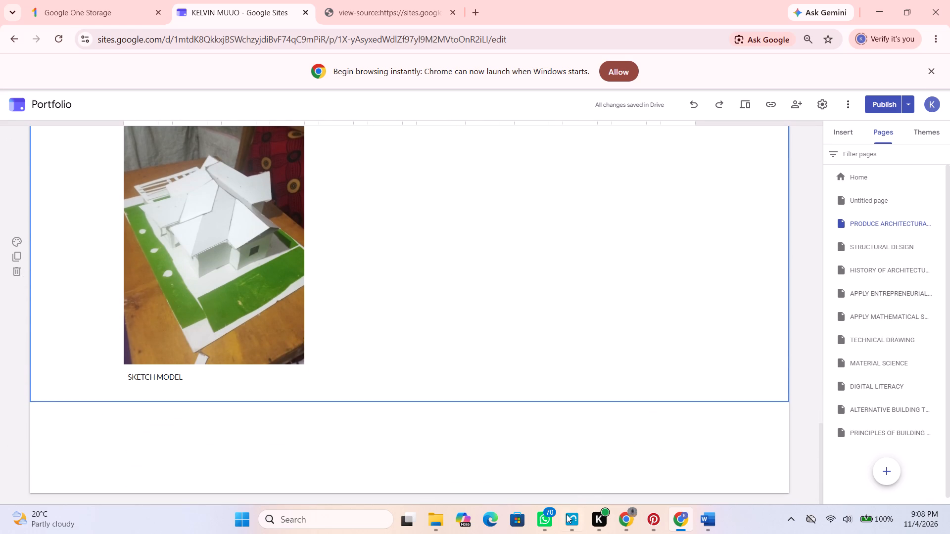
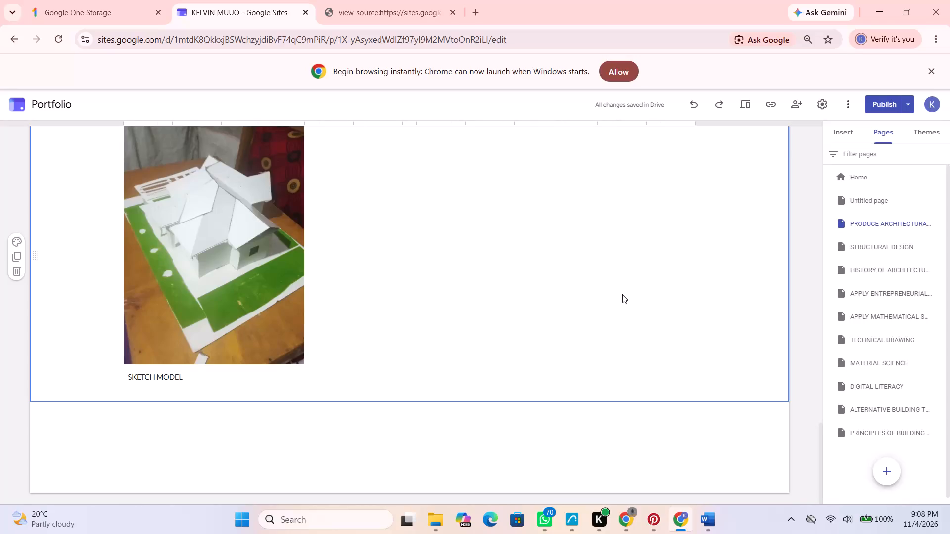
Paste the copied checklist image and place it beside the white house SKETCH MODEL photo, with a wide gap between them.
{"action": "key", "text": "ctrl+v"}
{"action": "scroll", "coordinate": [384, 334], "scroll_direction": "up", "scroll_amount": 2}
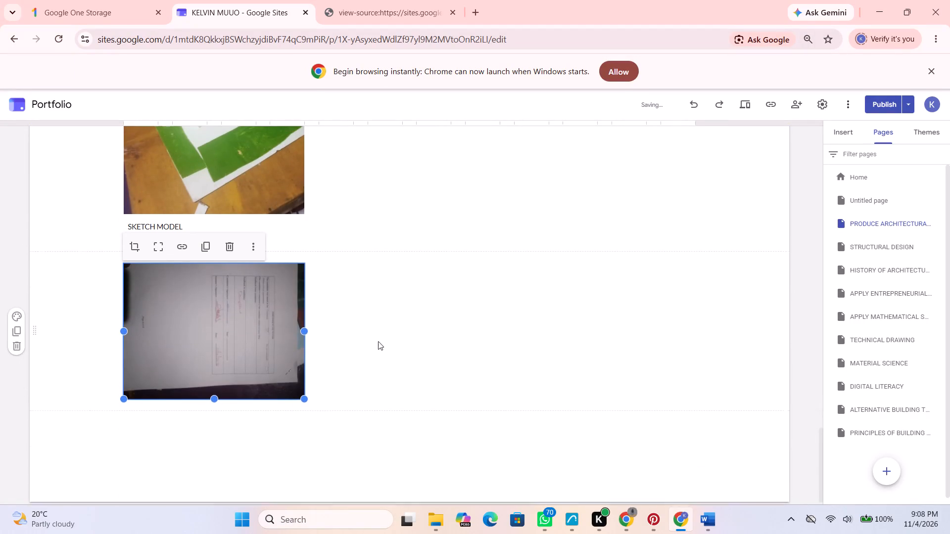
{"action": "left_click_drag", "start_coordinate": [245, 420], "coordinate": [416, 325]}
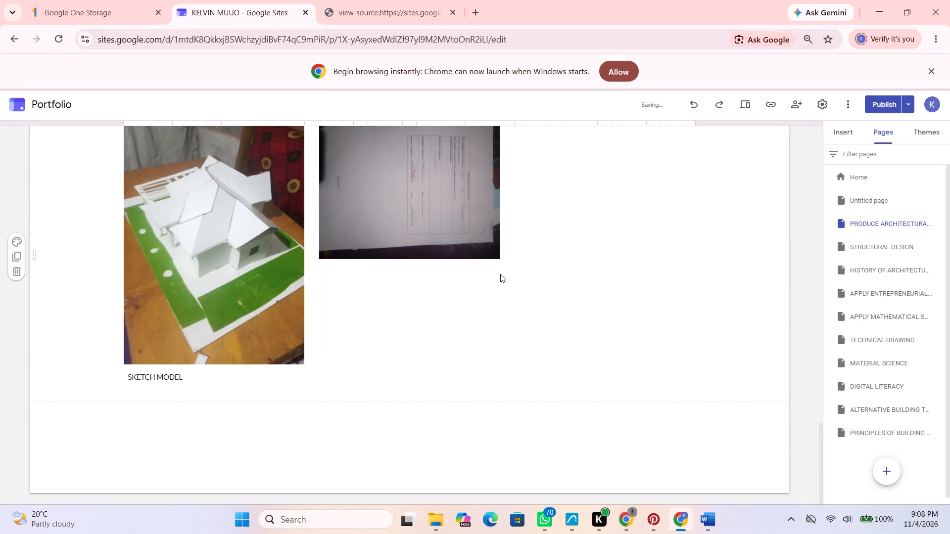
{"action": "scroll", "coordinate": [500, 274], "scroll_direction": "up", "scroll_amount": 2}
{"action": "left_click_drag", "start_coordinate": [422, 332], "coordinate": [580, 346]}
Add the caption SKETCH MODEL CHECKLIST under the checklist image beside the sketch model photo.
{"action": "left_click", "coordinate": [539, 314]}
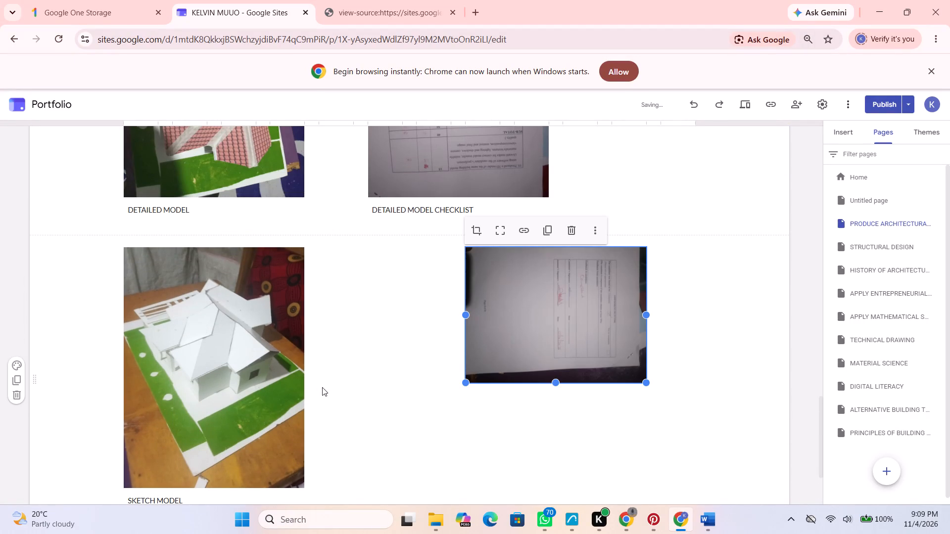
{"action": "scroll", "coordinate": [173, 378], "scroll_direction": "down", "scroll_amount": 1}
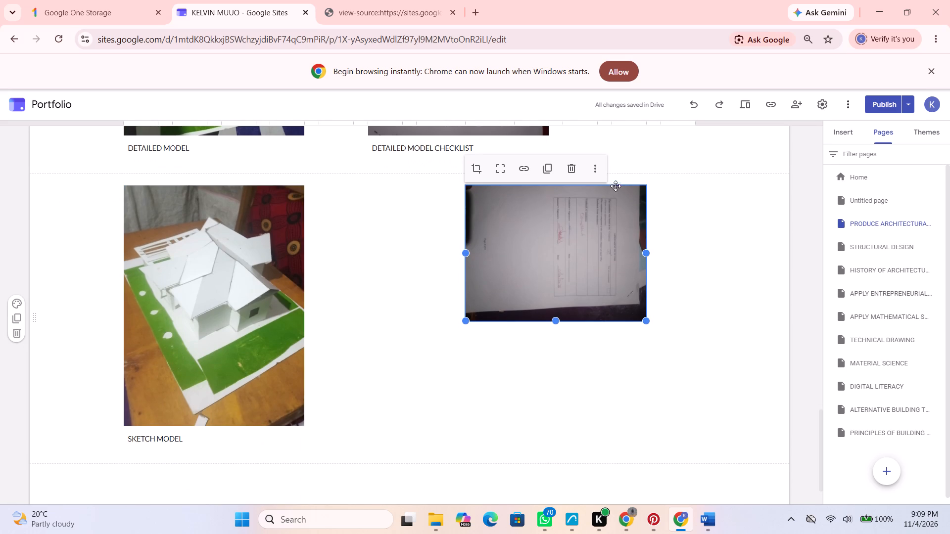
{"action": "left_click", "coordinate": [601, 176]}
{"action": "left_click", "coordinate": [609, 241]}
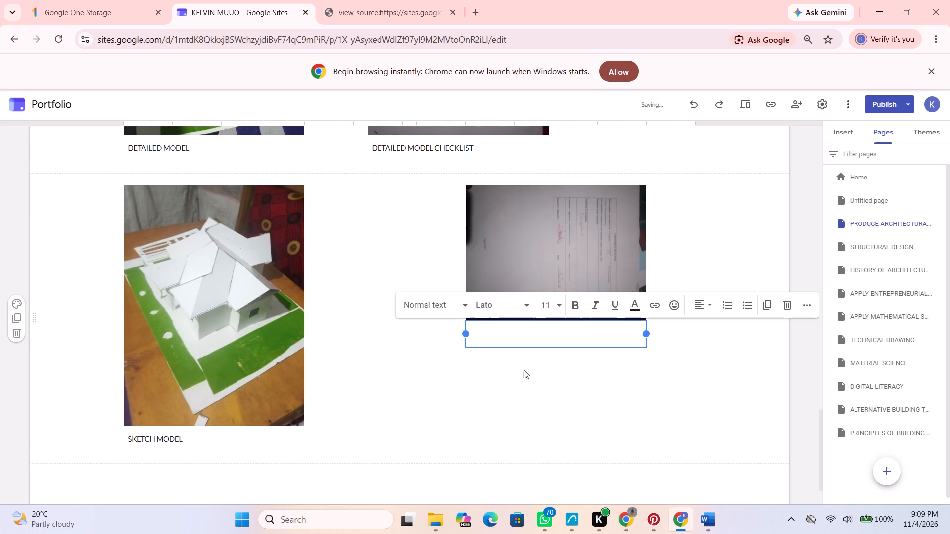
{"action": "type", "text": "SKETCH MODEL"}
{"action": "key", "text": "space"}
{"action": "type", "text": "CHECKLI"}
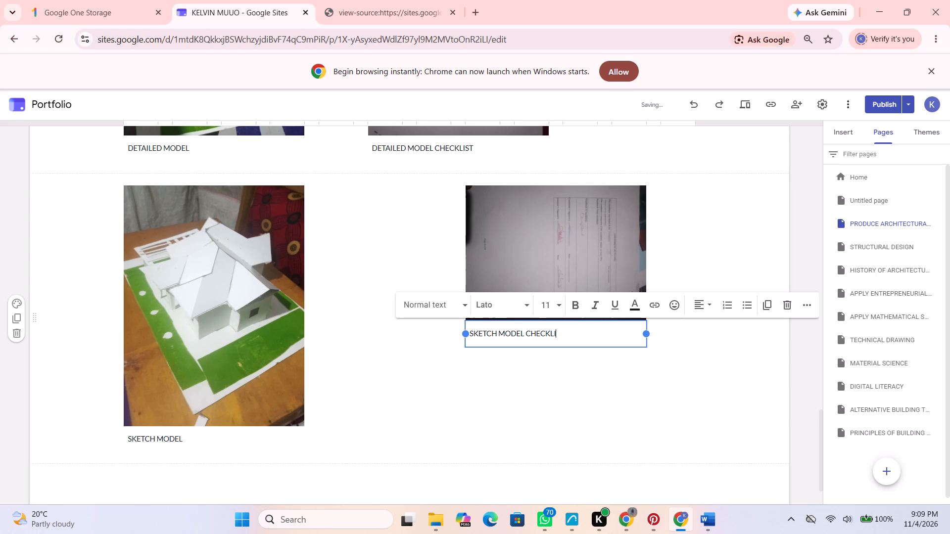
{"action": "type", "text": "ST"}
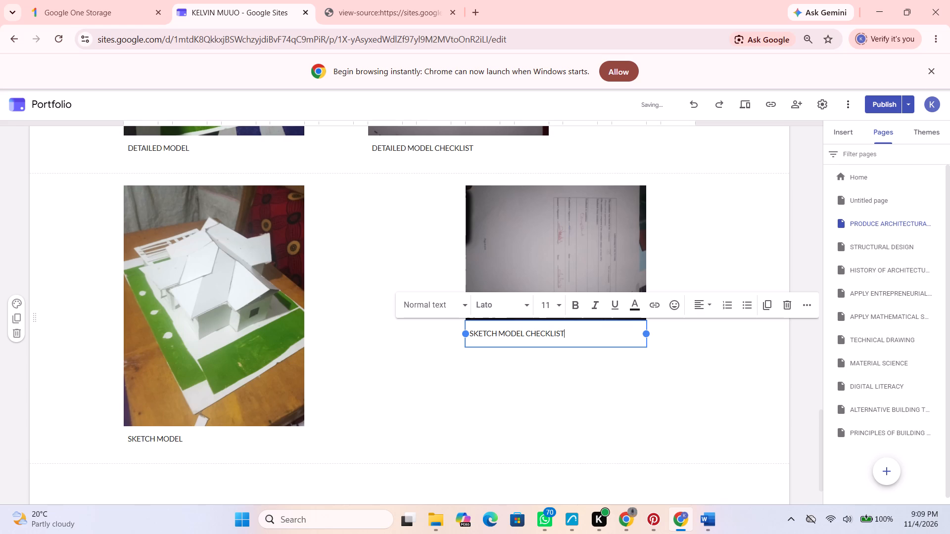
{"action": "left_click", "coordinate": [503, 393]}
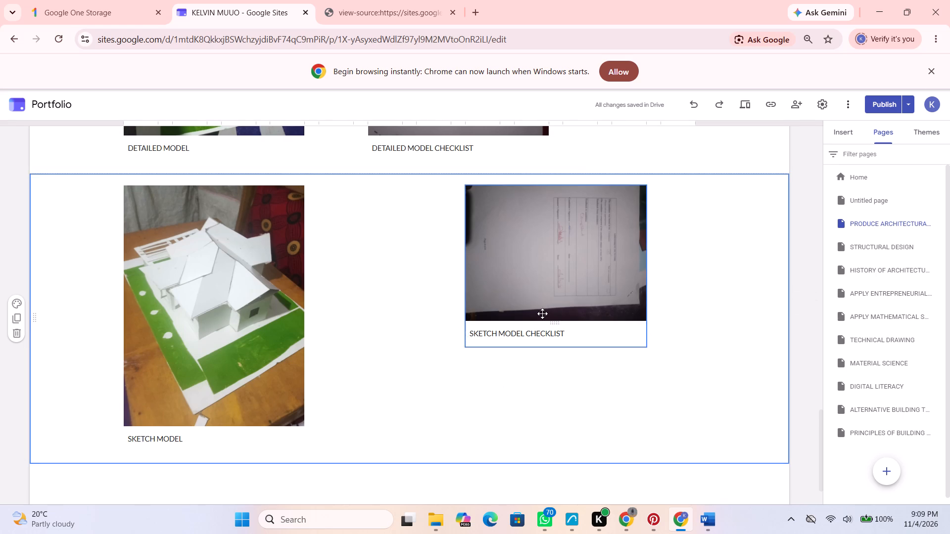
Review the arrangement and captions of the CAT, digital, detailed and sketch model images on the page.
{"action": "scroll", "coordinate": [569, 283], "scroll_direction": "up", "scroll_amount": 12}
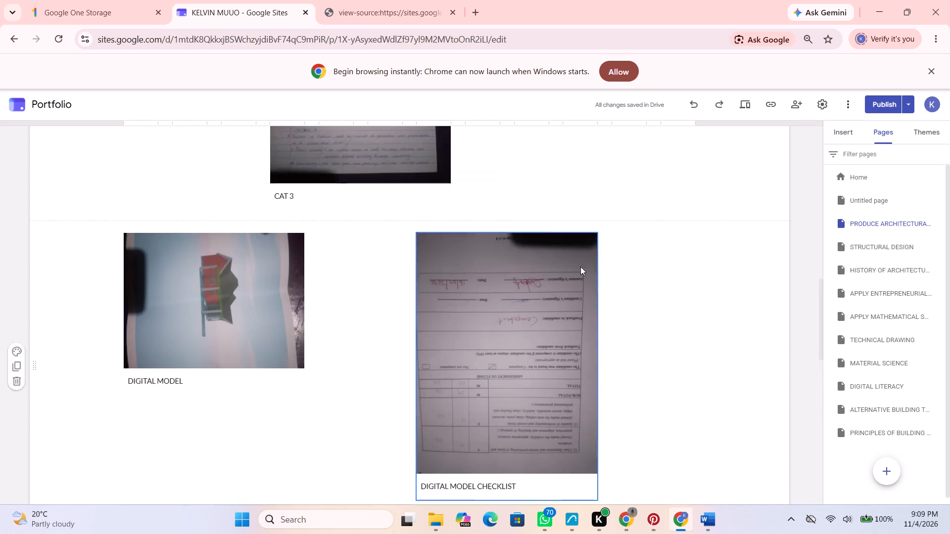
{"action": "scroll", "coordinate": [629, 241], "scroll_direction": "up", "scroll_amount": 8}
{"action": "scroll", "coordinate": [636, 247], "scroll_direction": "down", "scroll_amount": 4}
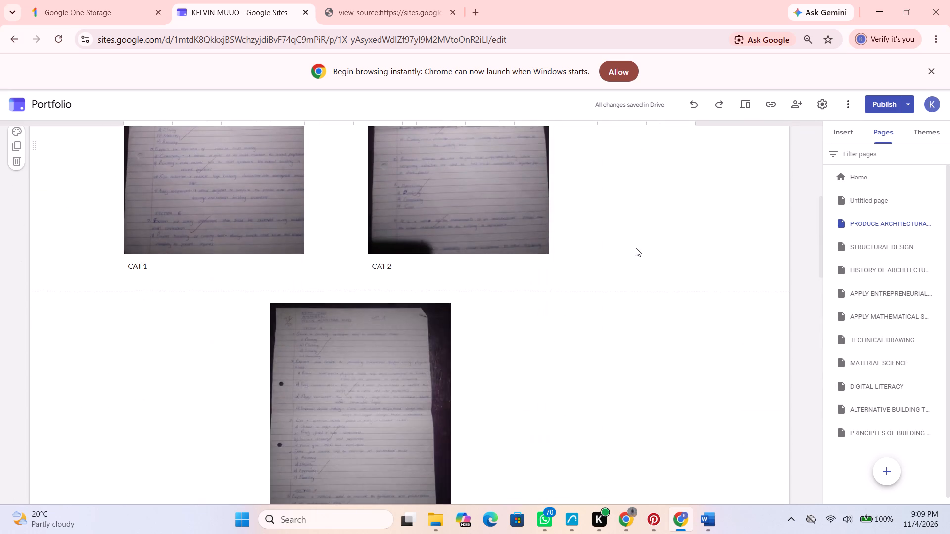
{"action": "scroll", "coordinate": [636, 252], "scroll_direction": "down", "scroll_amount": 4}
{"action": "scroll", "coordinate": [665, 309], "scroll_direction": "down", "scroll_amount": 11}
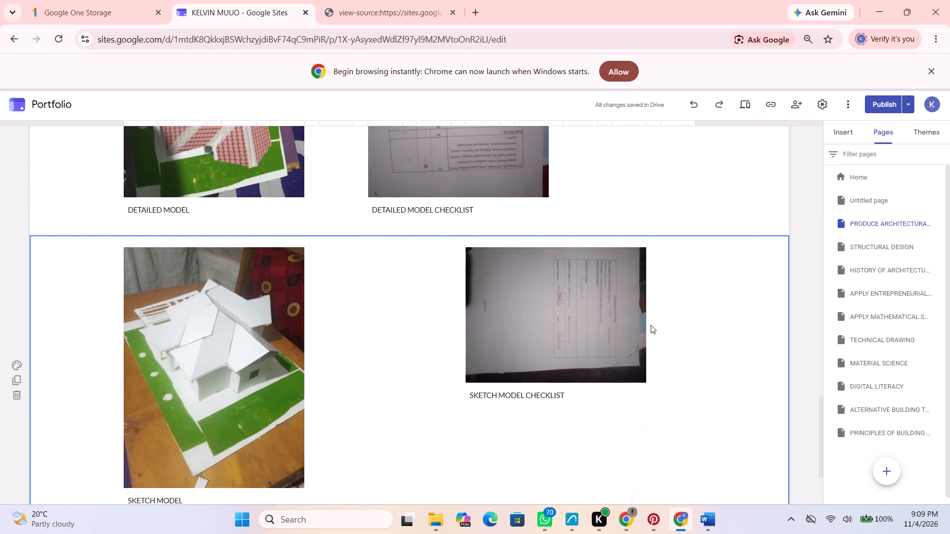
Recheck the layout of the captioned detailed and sketch model photos and their checklists.
{"action": "scroll", "coordinate": [651, 325], "scroll_direction": "down", "scroll_amount": 4}
{"action": "scroll", "coordinate": [650, 313], "scroll_direction": "up", "scroll_amount": 4}
{"action": "scroll", "coordinate": [751, 262], "scroll_direction": "up", "scroll_amount": 2}
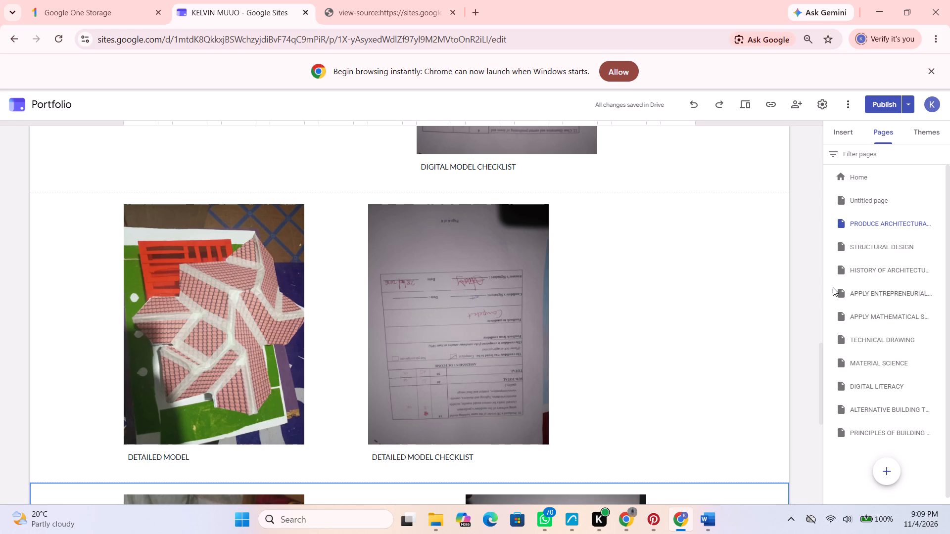
{"action": "scroll", "coordinate": [833, 287], "scroll_direction": "up", "scroll_amount": 5}
Go through the Structural Design page to the History of Architecture page and examine its CAT, end term and practical presentation images and captions.
{"action": "left_click", "coordinate": [879, 246]}
{"action": "left_click", "coordinate": [884, 272]}
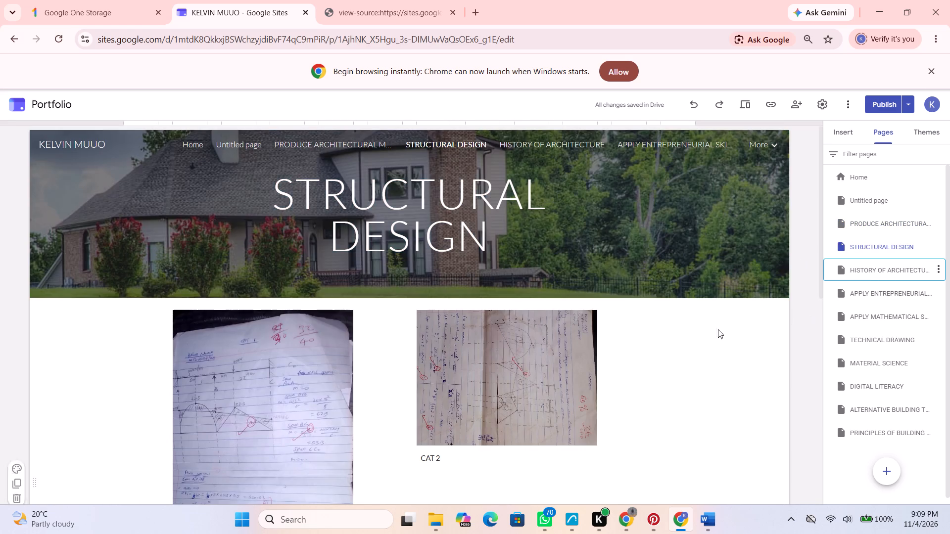
{"action": "scroll", "coordinate": [659, 350], "scroll_direction": "down", "scroll_amount": 13}
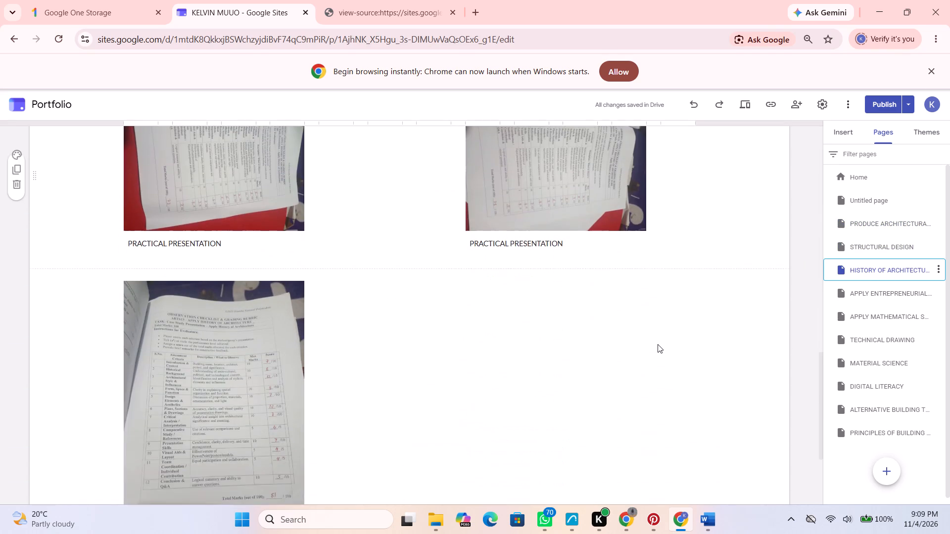
{"action": "scroll", "coordinate": [658, 344], "scroll_direction": "down", "scroll_amount": 4}
{"action": "scroll", "coordinate": [658, 344], "scroll_direction": "up", "scroll_amount": 8}
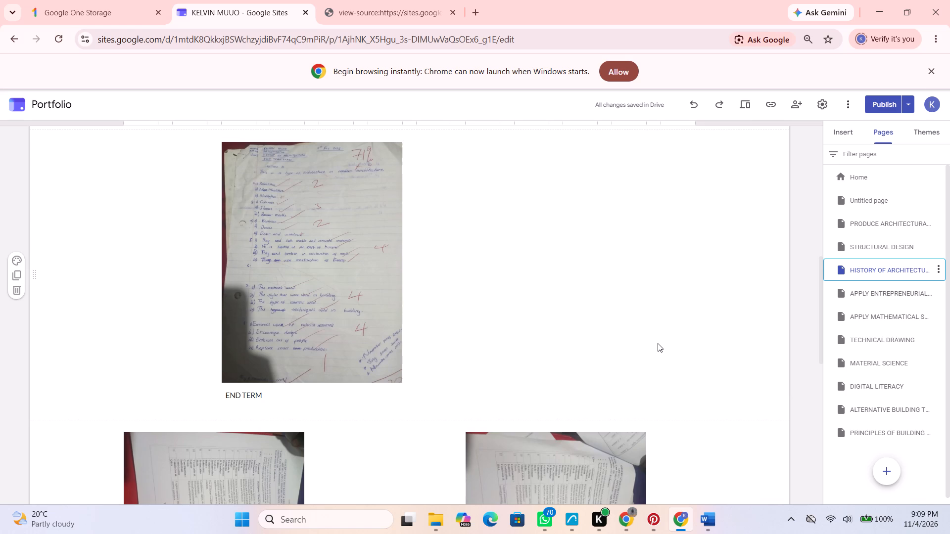
{"action": "scroll", "coordinate": [658, 343], "scroll_direction": "up", "scroll_amount": 6}
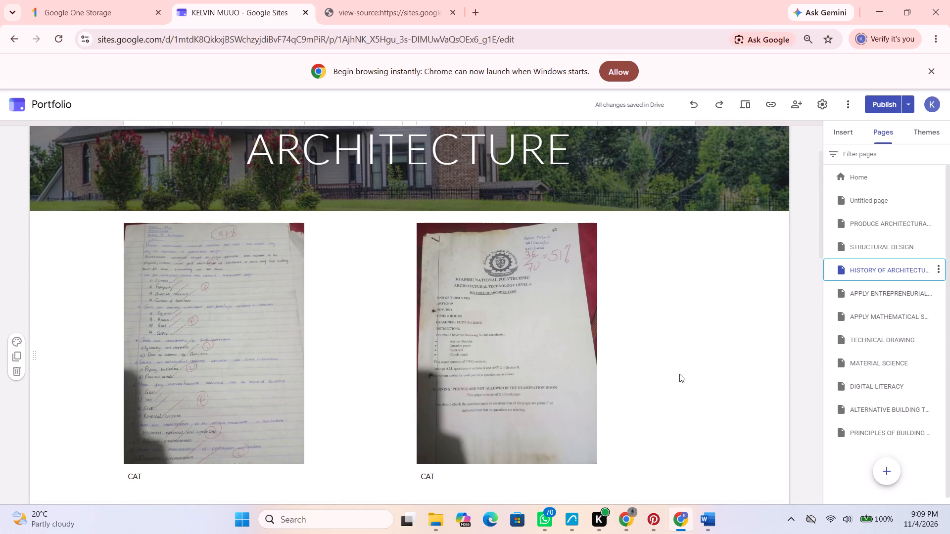